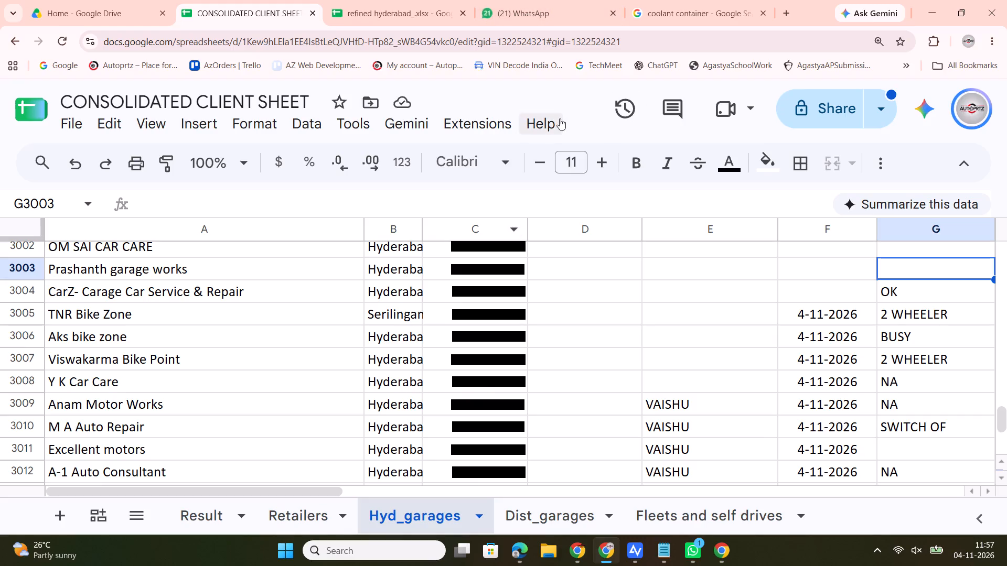
Review the Hyd_garages entries from row 3003 to the end of the list, checking assignees, dates and call remarks.
{"action": "scroll", "coordinate": [485, 389], "scroll_direction": "down", "scroll_amount": 3}
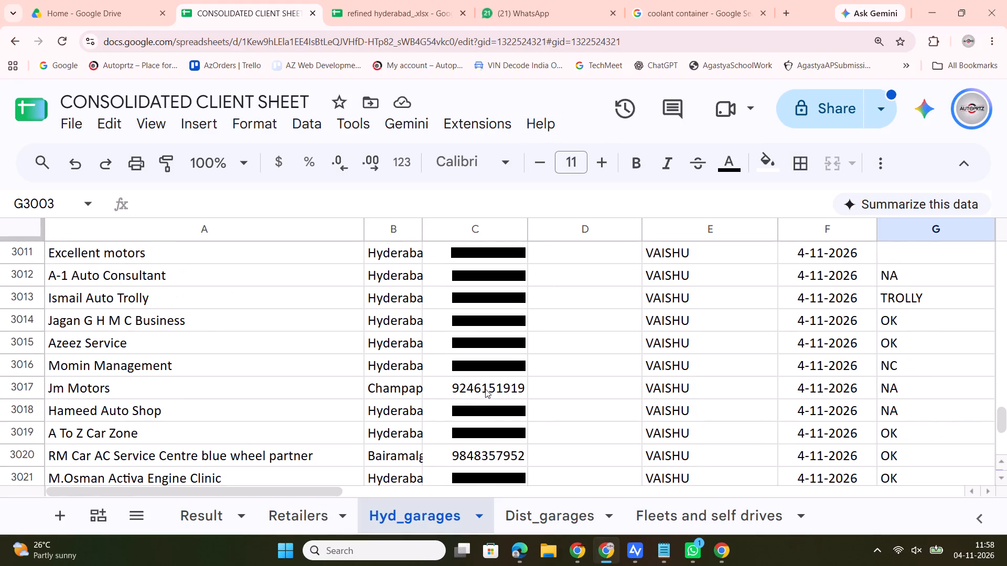
{"action": "scroll", "coordinate": [485, 389], "scroll_direction": "down", "scroll_amount": 3}
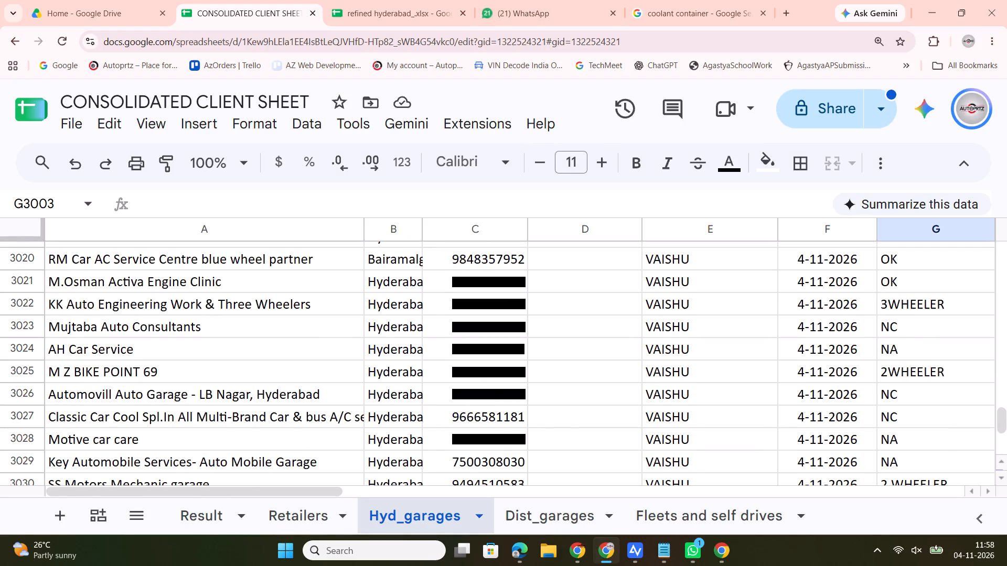
{"action": "scroll", "coordinate": [485, 389], "scroll_direction": "down", "scroll_amount": 2}
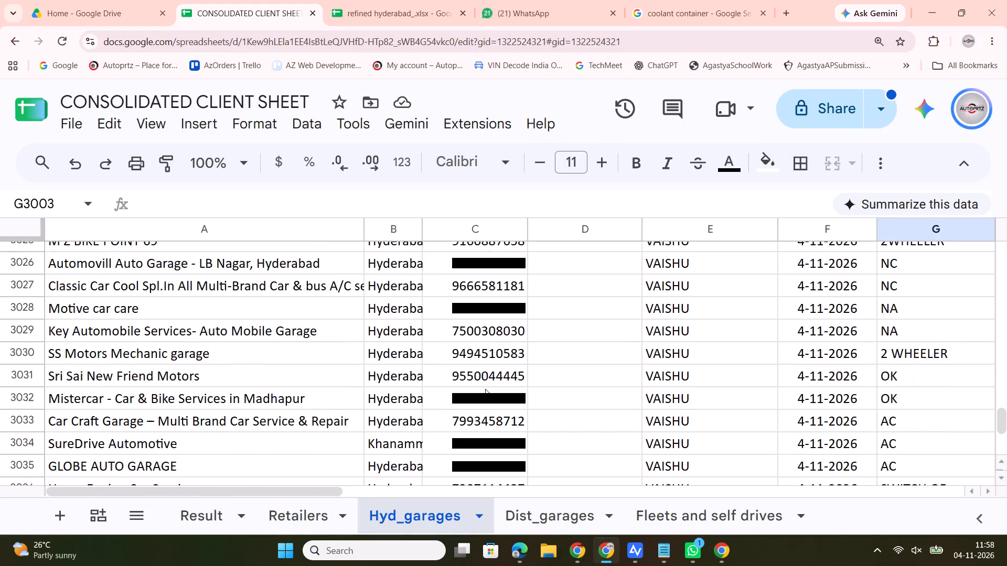
{"action": "scroll", "coordinate": [485, 389], "scroll_direction": "down", "scroll_amount": 4}
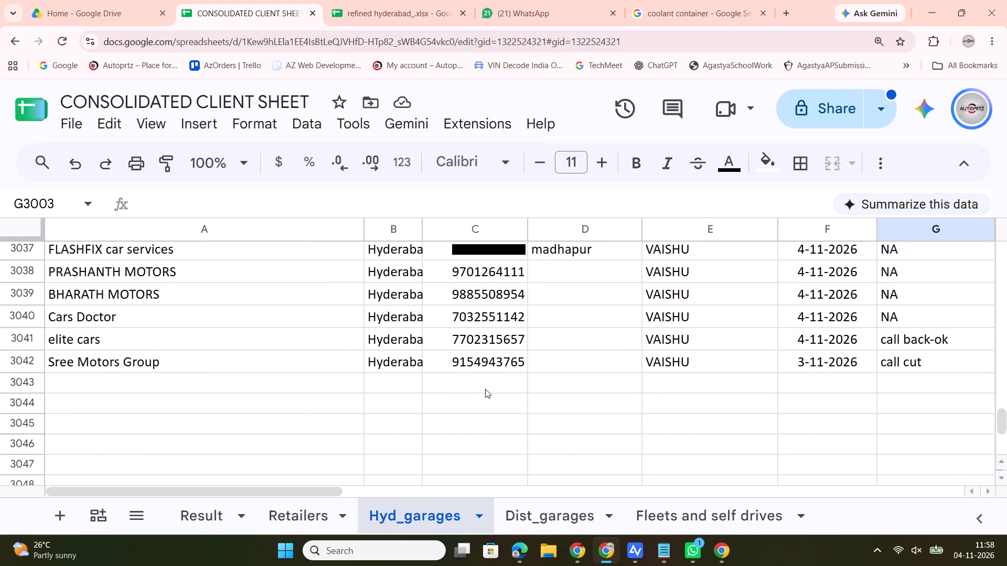
{"action": "scroll", "coordinate": [485, 389], "scroll_direction": "up", "scroll_amount": 2}
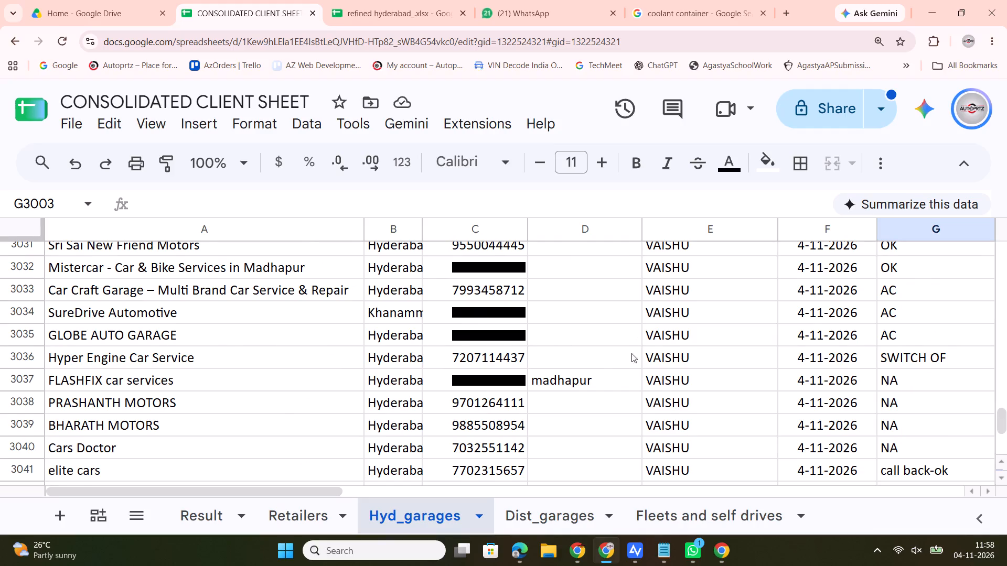
{"action": "scroll", "coordinate": [606, 376], "scroll_direction": "up", "scroll_amount": 4}
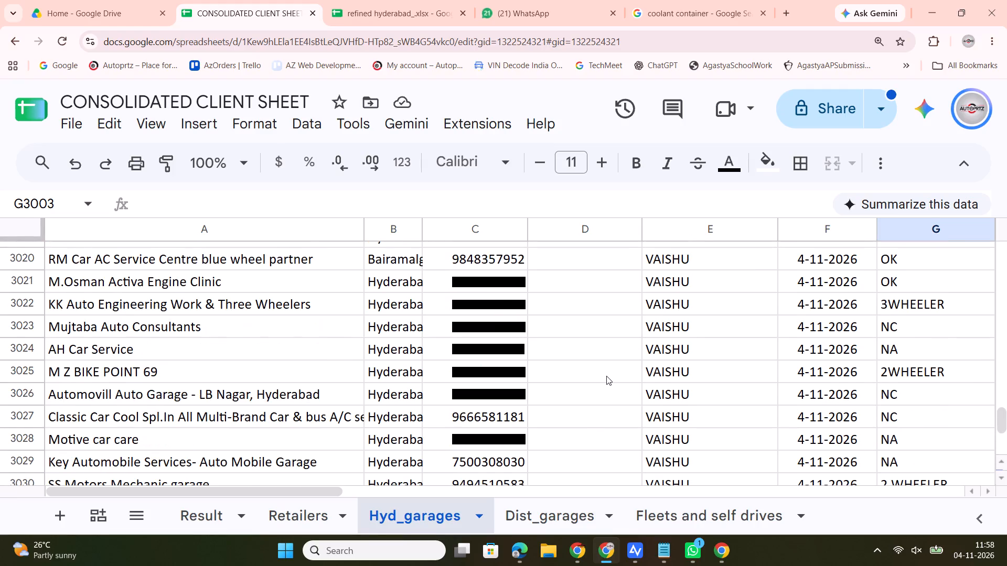
{"action": "scroll", "coordinate": [606, 376], "scroll_direction": "up", "scroll_amount": 4}
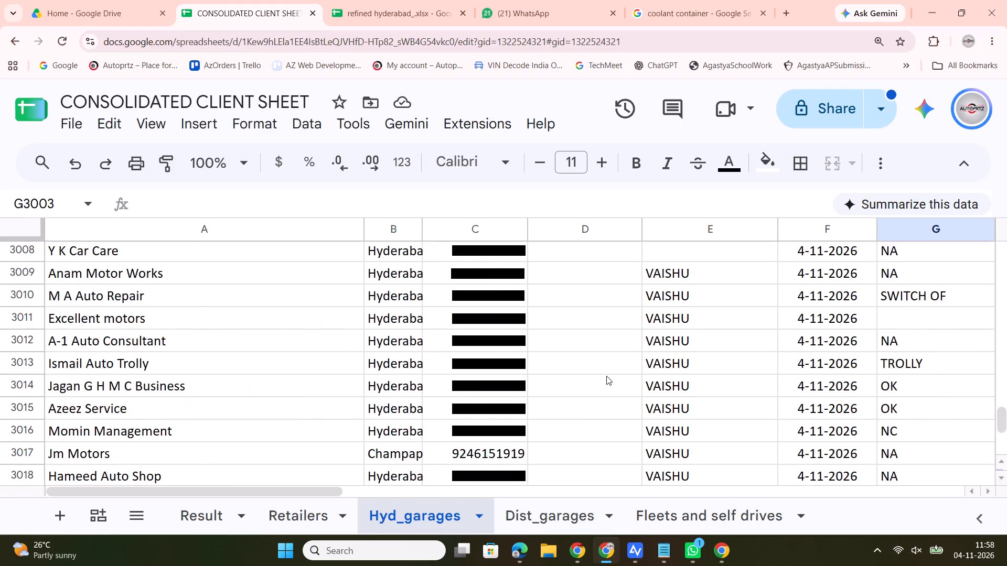
{"action": "scroll", "coordinate": [606, 376], "scroll_direction": "up", "scroll_amount": 2}
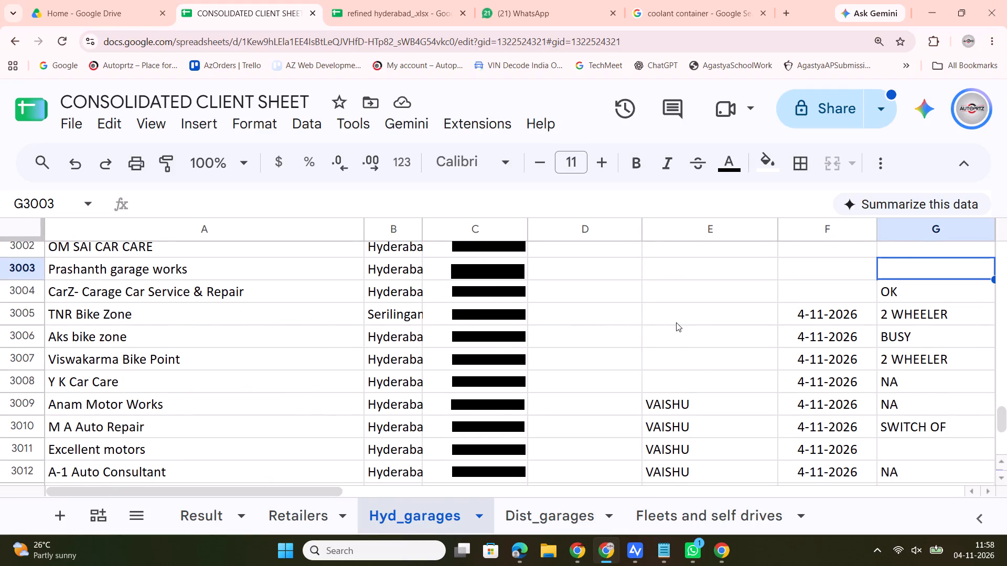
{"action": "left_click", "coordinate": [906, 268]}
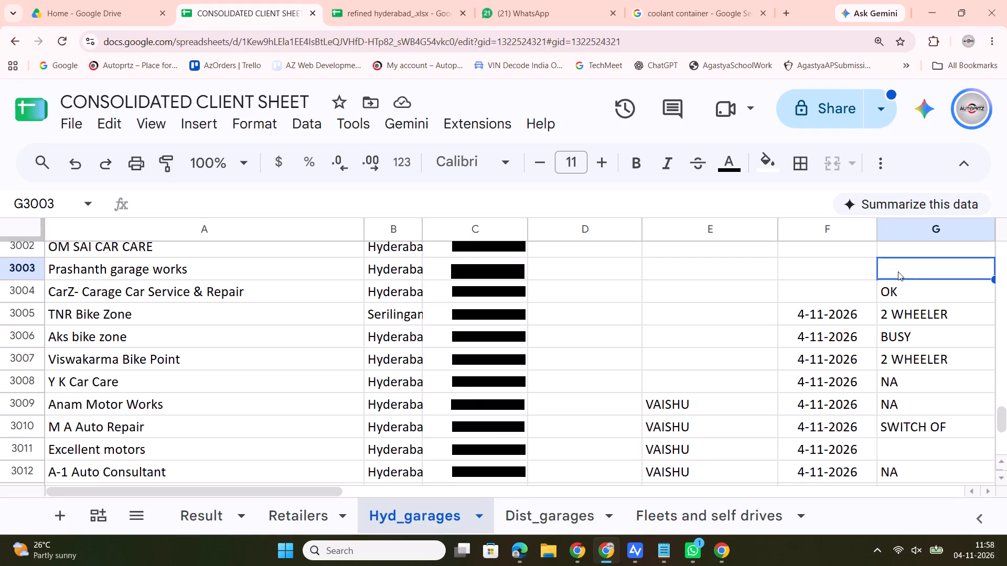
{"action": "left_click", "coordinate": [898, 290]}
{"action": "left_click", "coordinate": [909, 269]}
Replace the column G remark for A-1 Auto Consultant in row 3012 with OK.
{"action": "left_click", "coordinate": [913, 470]}
{"action": "type", "text": "OK"}
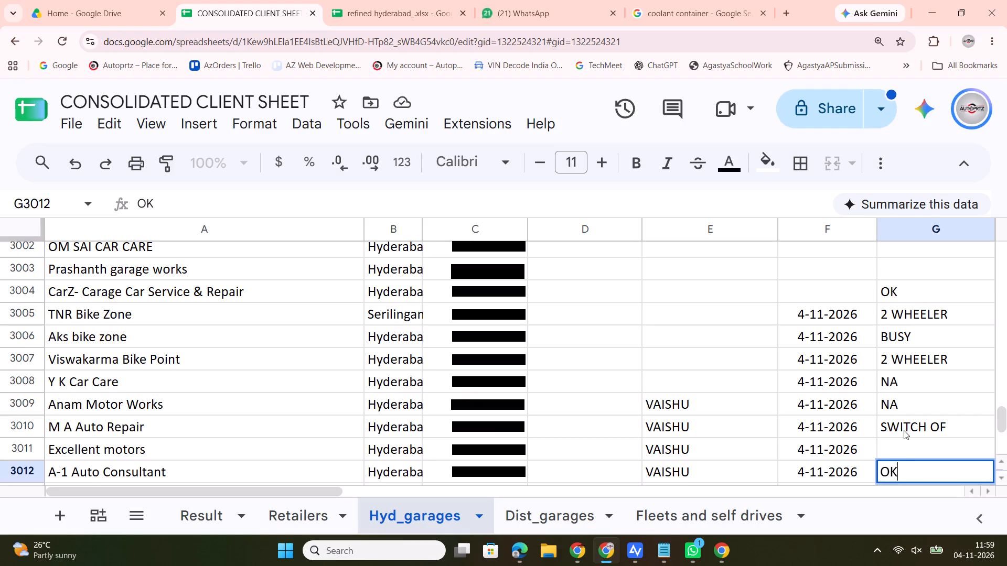
{"action": "left_click", "coordinate": [902, 447]}
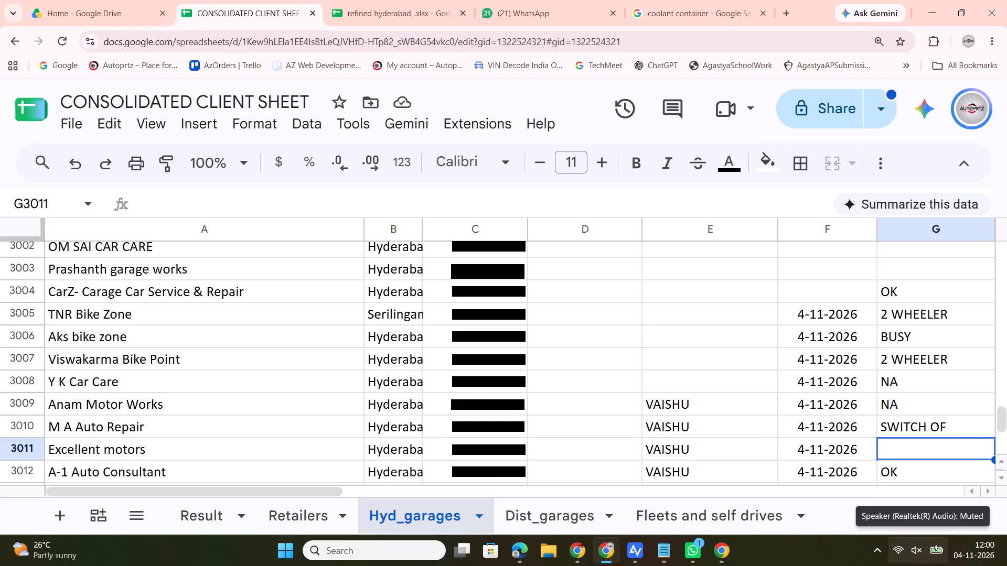
Select the empty column G remark cell for Excellent motors in row 3011.
{"action": "left_click", "coordinate": [942, 448]}
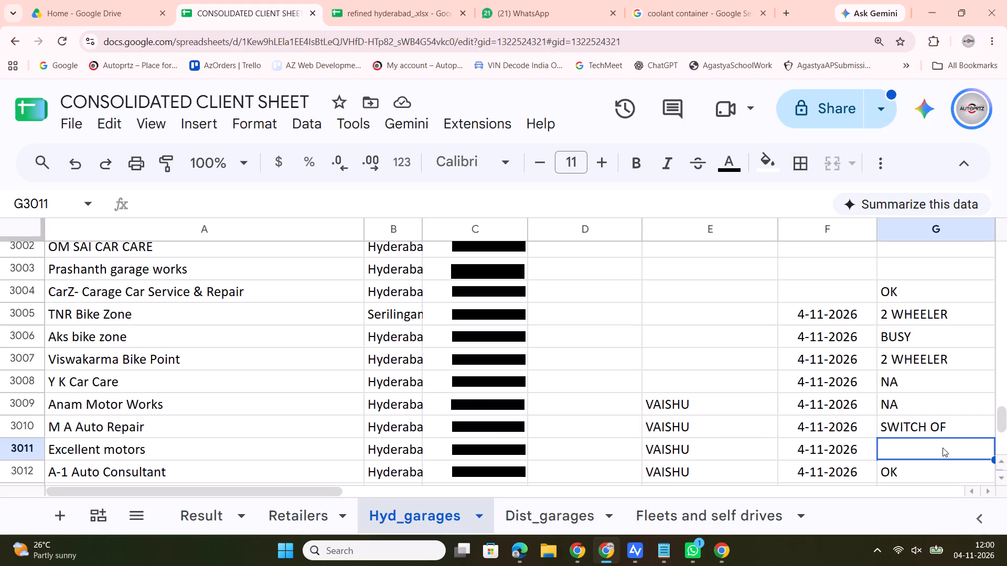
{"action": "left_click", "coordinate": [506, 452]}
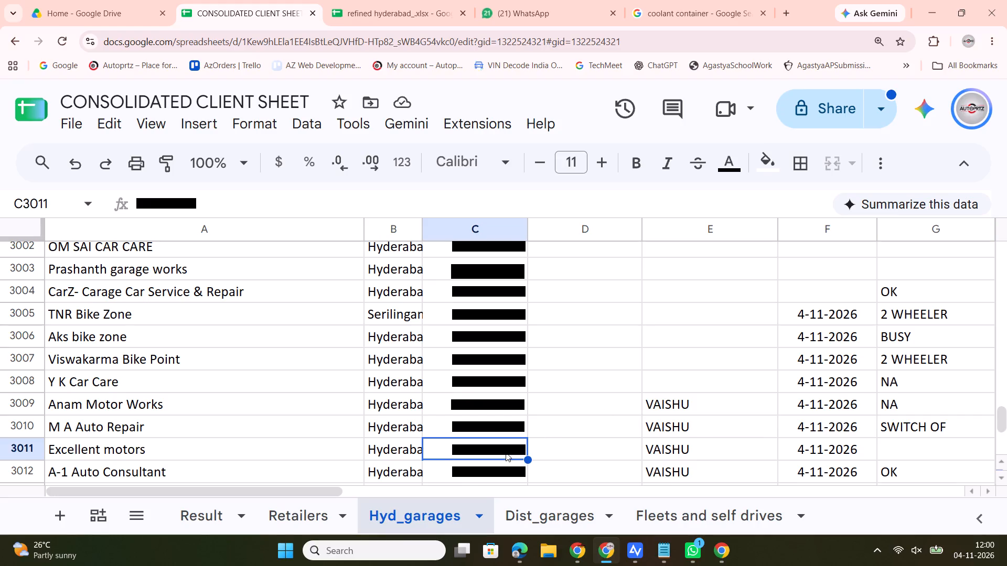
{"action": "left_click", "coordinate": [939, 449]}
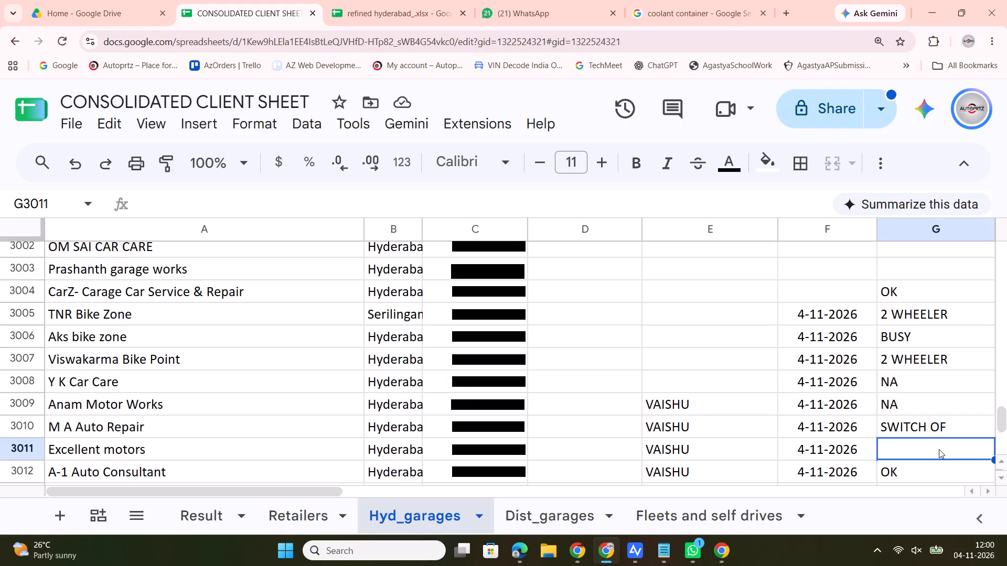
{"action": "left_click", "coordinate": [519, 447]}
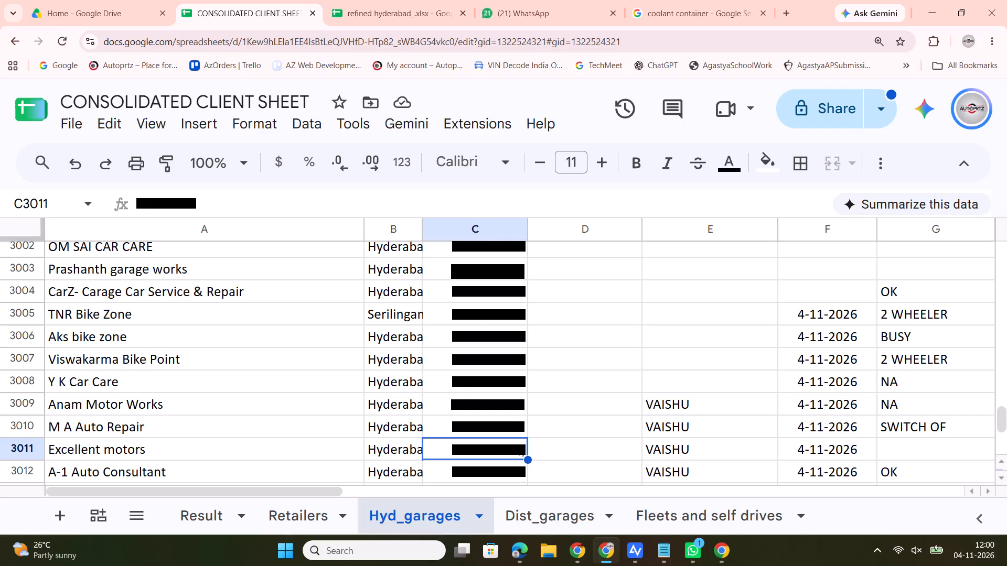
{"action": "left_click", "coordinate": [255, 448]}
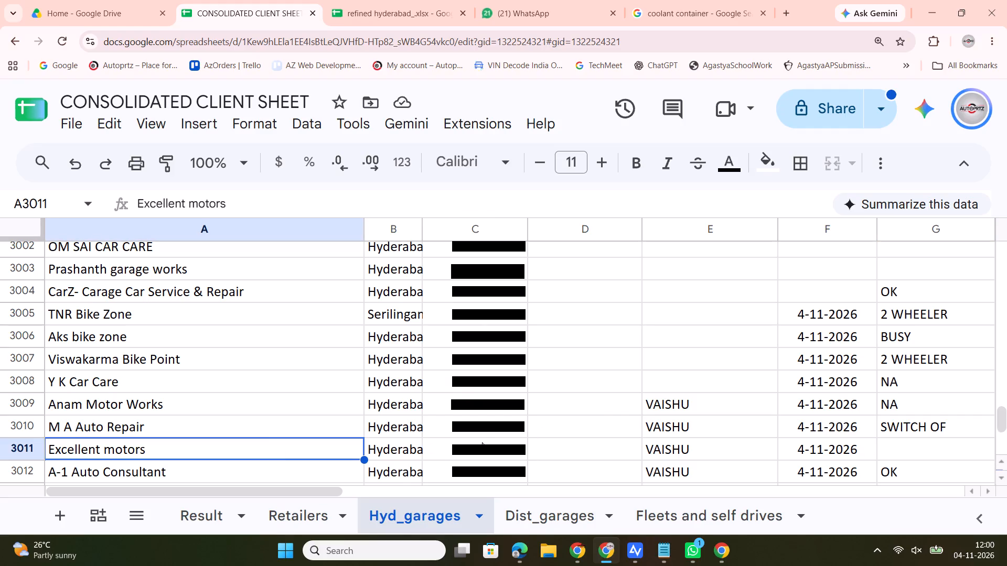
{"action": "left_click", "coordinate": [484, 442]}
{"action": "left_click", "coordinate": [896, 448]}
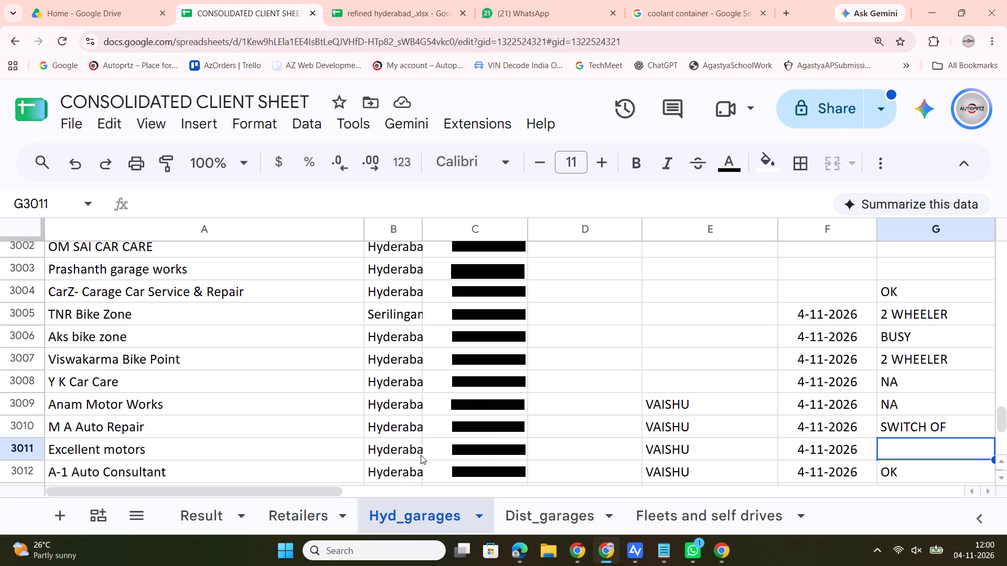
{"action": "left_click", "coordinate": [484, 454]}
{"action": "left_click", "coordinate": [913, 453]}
Copy the column C entry for Excellent motors in row 3011 of the Hyd_garages sheet.
{"action": "left_click", "coordinate": [459, 449]}
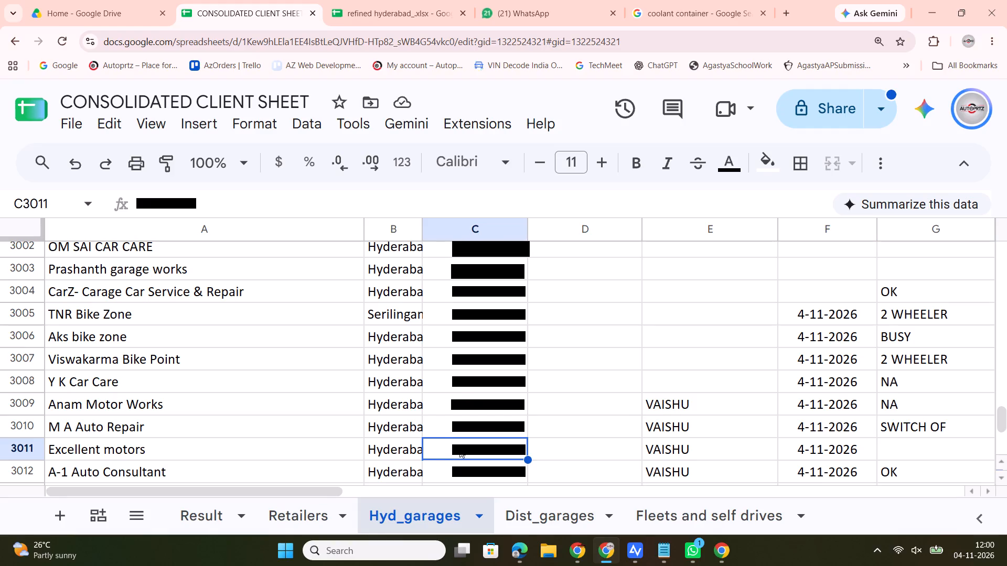
{"action": "key", "text": "ctrl+c"}
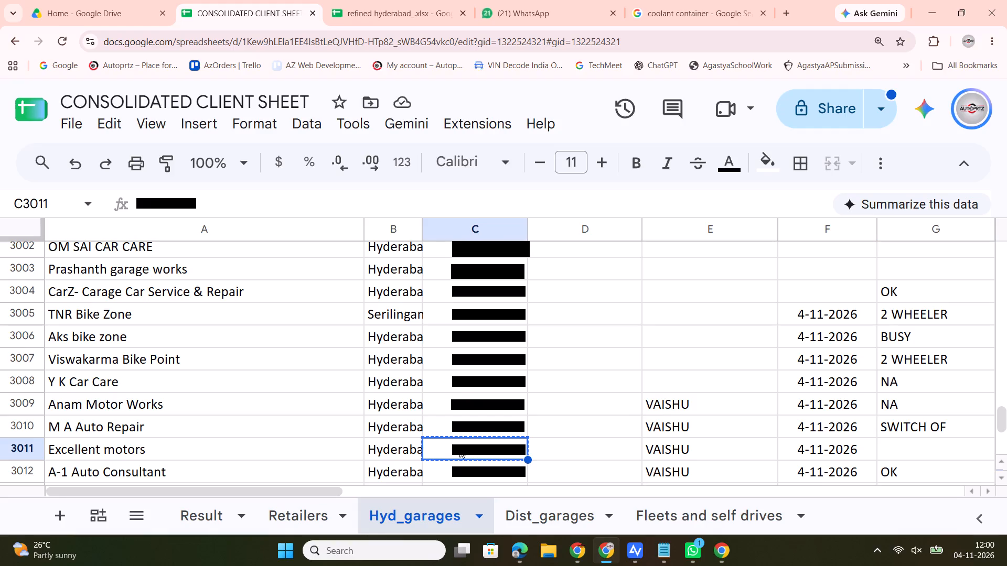
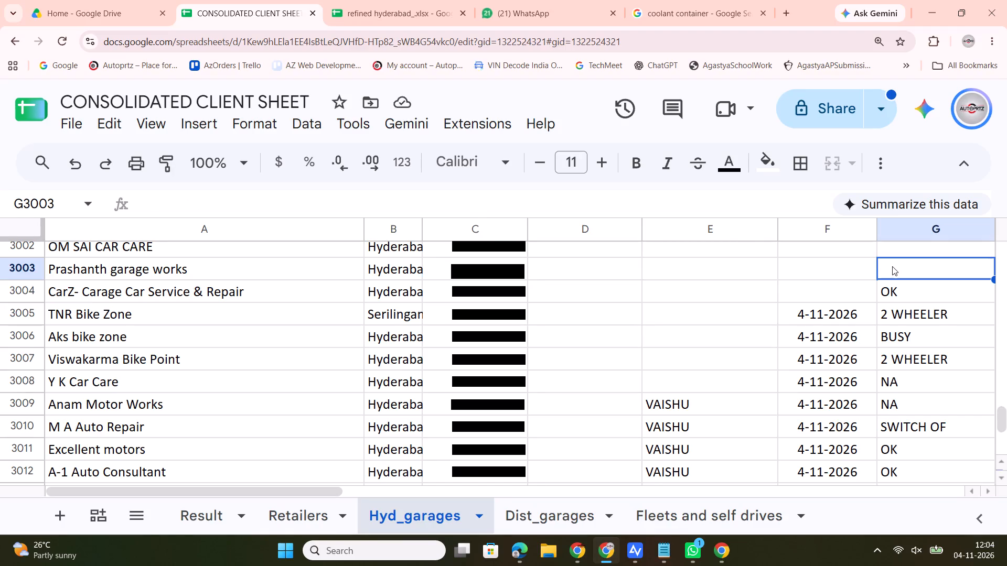
Enter BUSY as the column G call remark for Prashanth garage works in row 3003.
{"action": "type", "text": "BUA"}
{"action": "key", "text": "BackSpace"}
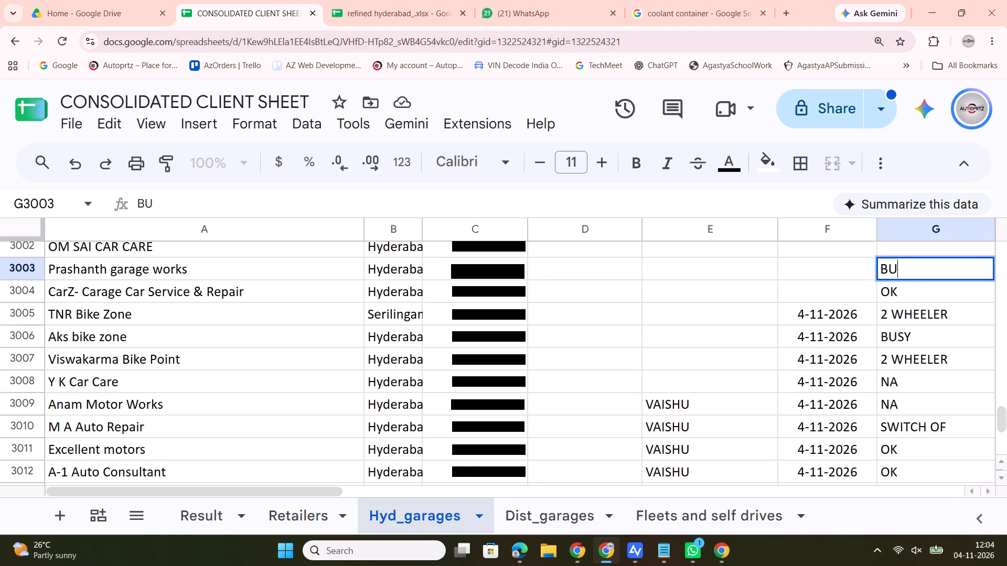
{"action": "type", "text": "SY"}
{"action": "key", "text": "Up"}
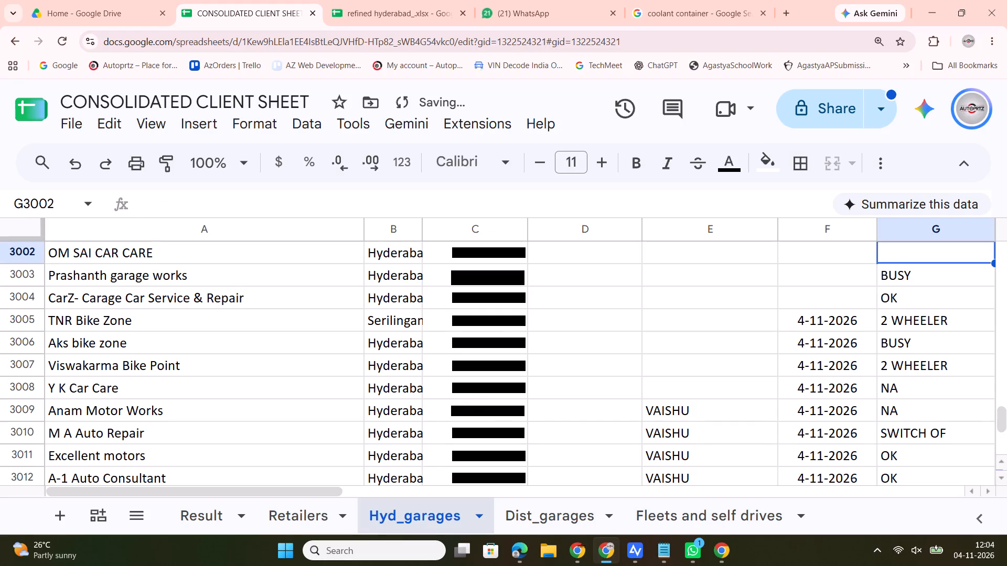
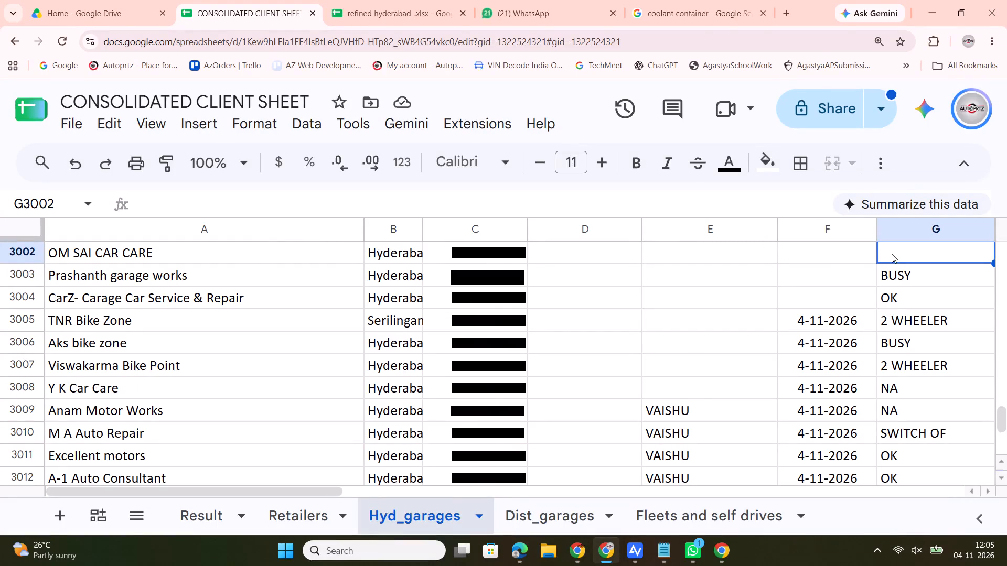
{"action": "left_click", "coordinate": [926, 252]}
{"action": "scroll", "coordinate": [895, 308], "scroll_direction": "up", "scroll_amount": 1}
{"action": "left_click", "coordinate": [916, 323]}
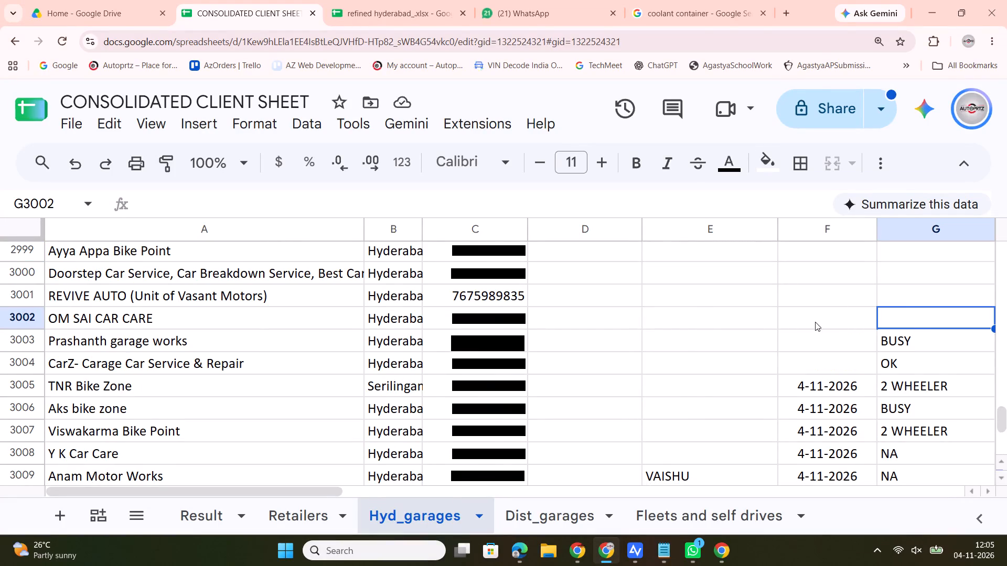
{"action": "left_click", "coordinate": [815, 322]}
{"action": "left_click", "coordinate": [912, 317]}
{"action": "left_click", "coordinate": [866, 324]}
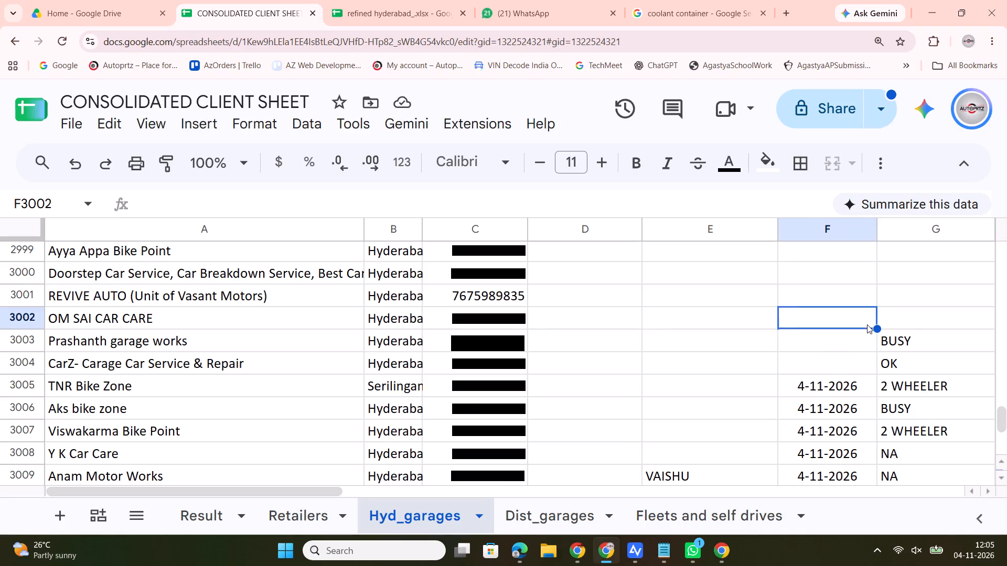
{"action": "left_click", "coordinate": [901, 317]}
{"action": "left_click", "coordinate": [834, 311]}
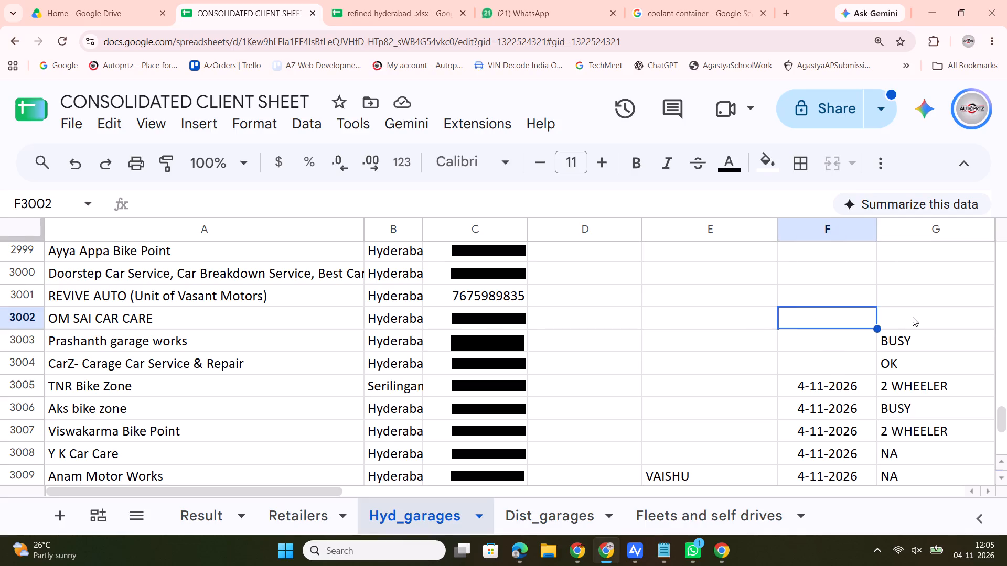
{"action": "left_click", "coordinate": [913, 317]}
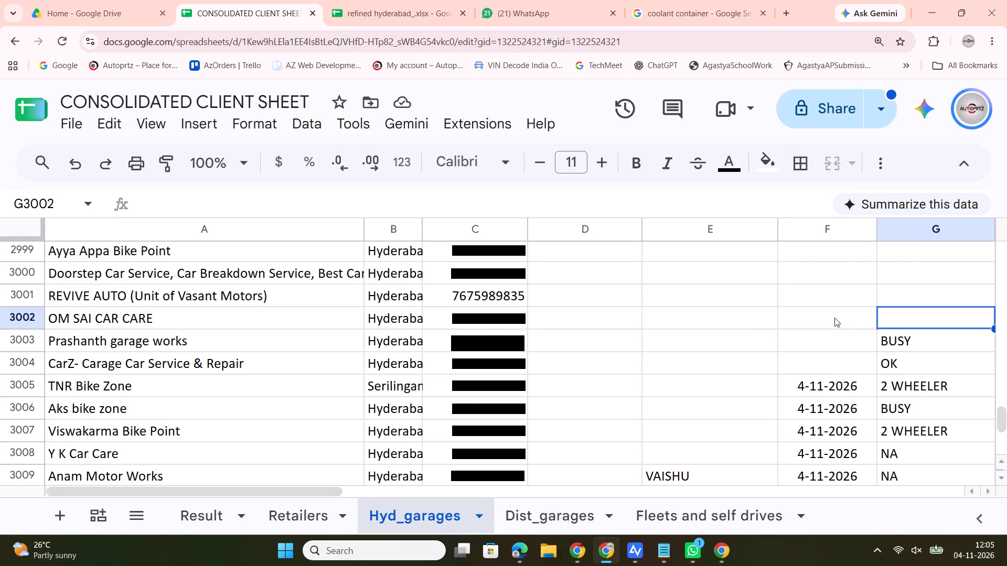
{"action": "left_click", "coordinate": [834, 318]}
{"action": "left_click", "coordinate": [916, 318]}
Enter OK as the column G call remark for OM SAI CAR CARE in row 3002.
{"action": "left_click", "coordinate": [497, 316]}
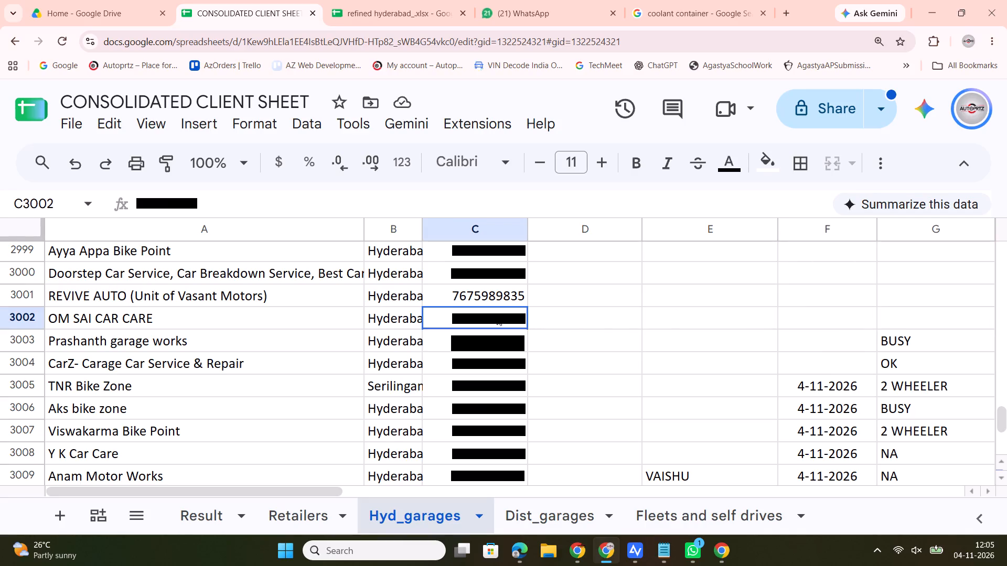
{"action": "left_click", "coordinate": [915, 319]}
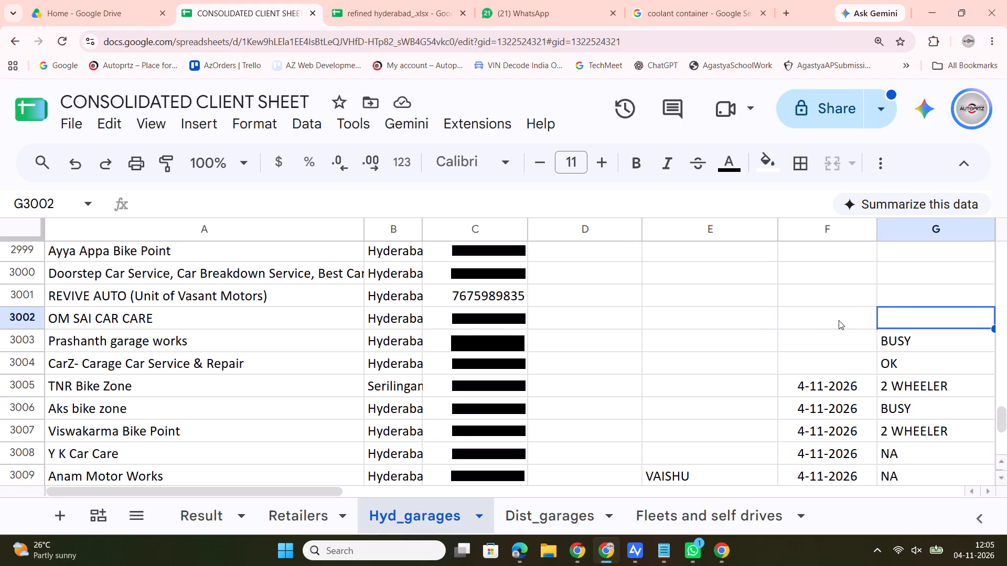
{"action": "key", "text": "o"}
{"action": "key", "text": "k"}
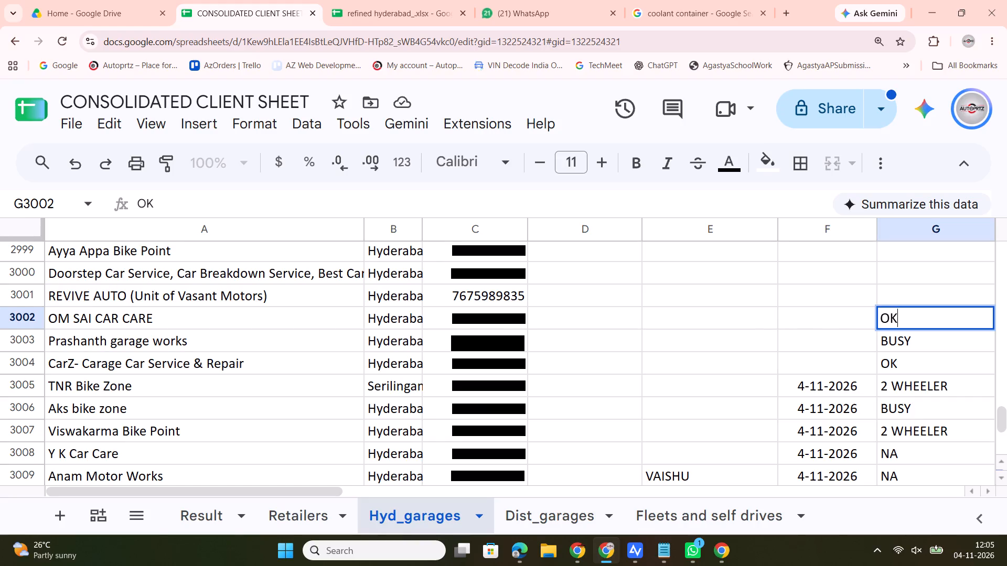
{"action": "key", "text": "Up"}
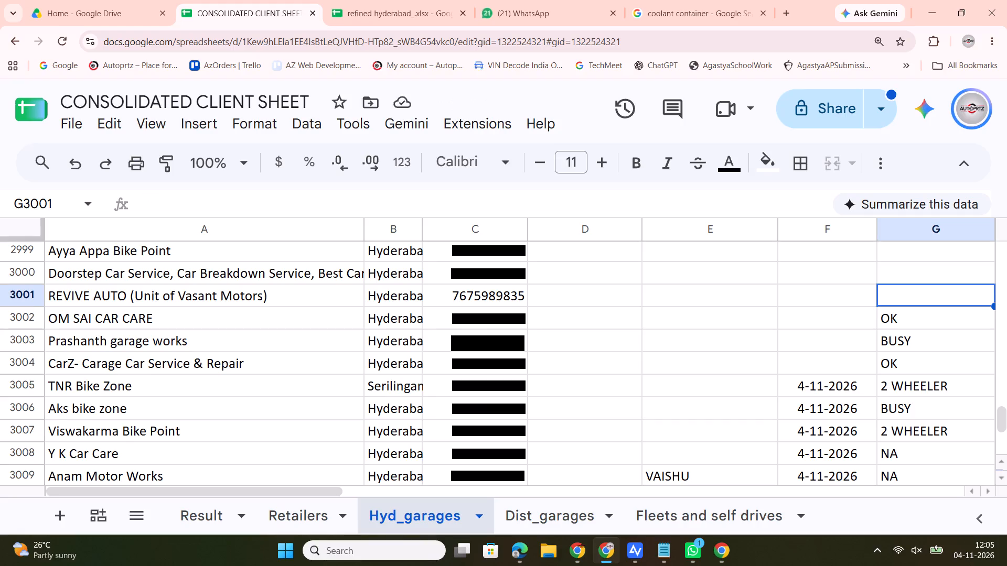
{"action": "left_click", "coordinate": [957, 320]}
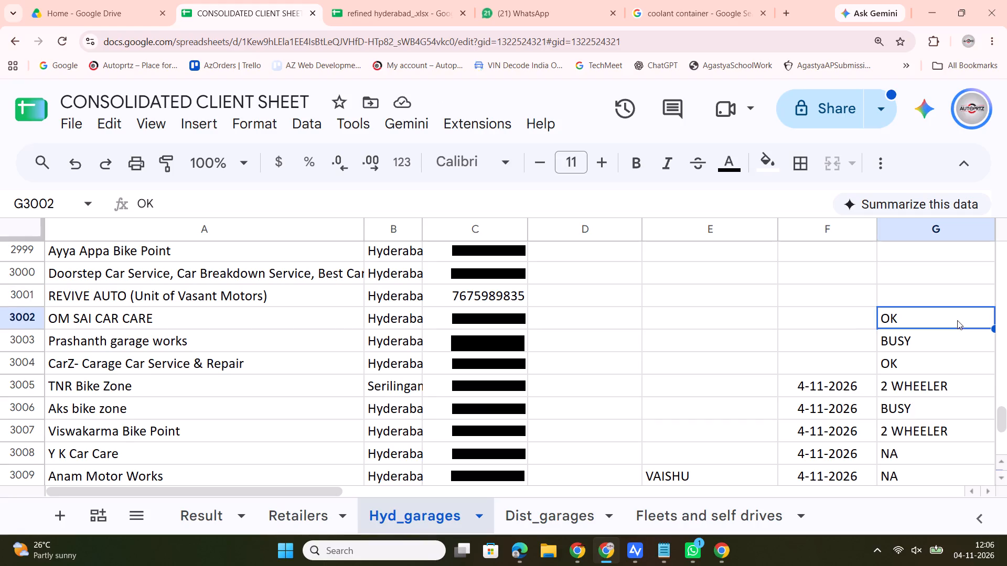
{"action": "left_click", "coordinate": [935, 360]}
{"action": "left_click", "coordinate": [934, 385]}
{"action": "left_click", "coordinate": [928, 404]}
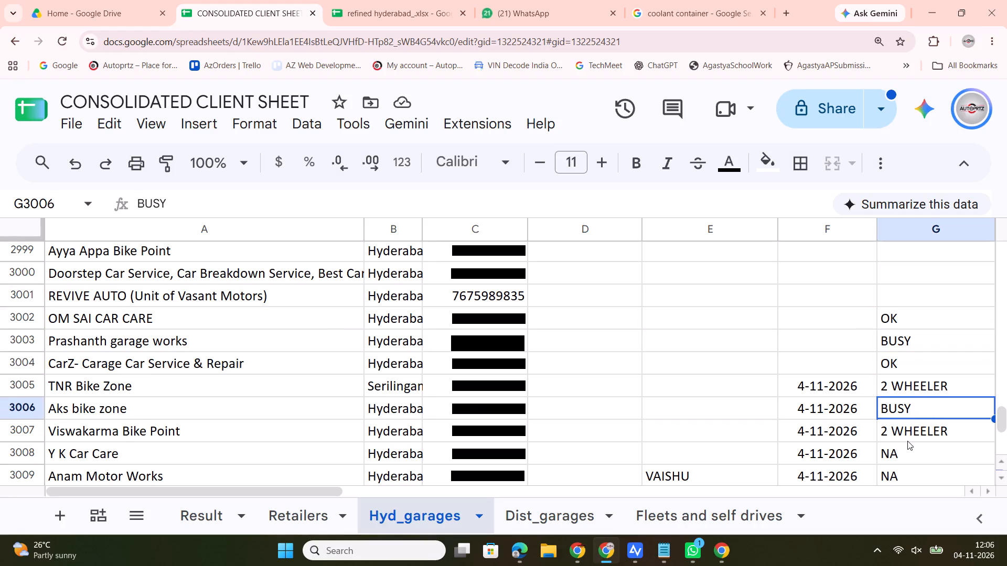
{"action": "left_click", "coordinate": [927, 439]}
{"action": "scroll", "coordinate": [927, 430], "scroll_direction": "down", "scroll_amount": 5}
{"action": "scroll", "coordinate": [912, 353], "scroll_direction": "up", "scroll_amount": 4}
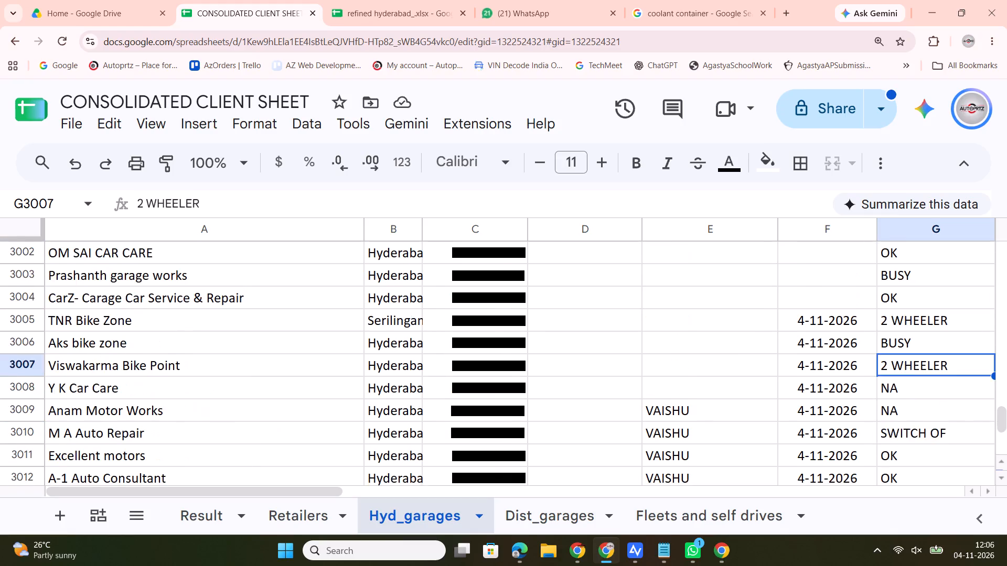
Enter BUSY as the column G call remark for REVIVE AUTO (Unit of Vasant Motors) in row 3001.
{"action": "scroll", "coordinate": [912, 353], "scroll_direction": "up", "scroll_amount": 1}
{"action": "left_click", "coordinate": [922, 293]}
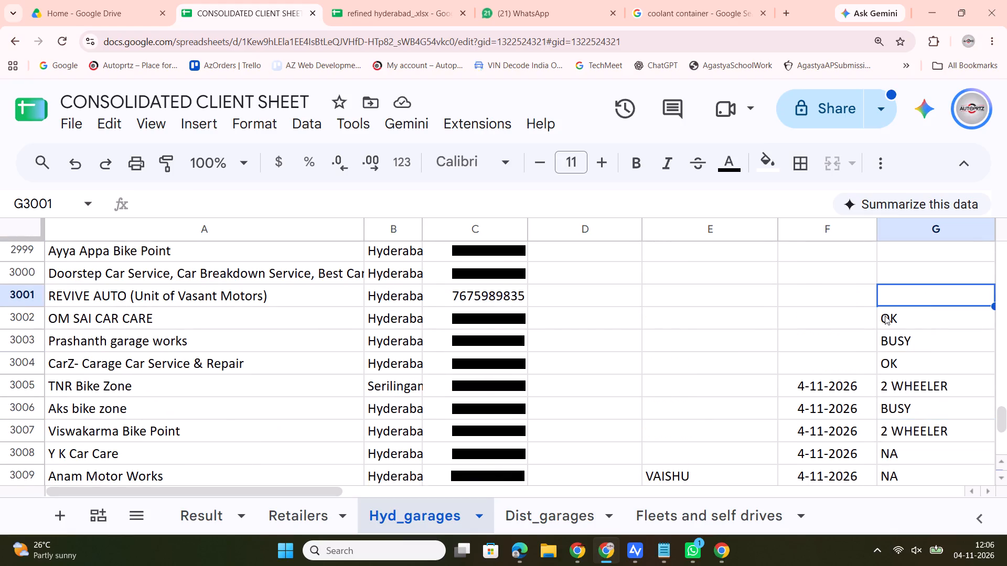
{"action": "type", "text": "BUSY"}
{"action": "key", "text": "Up"}
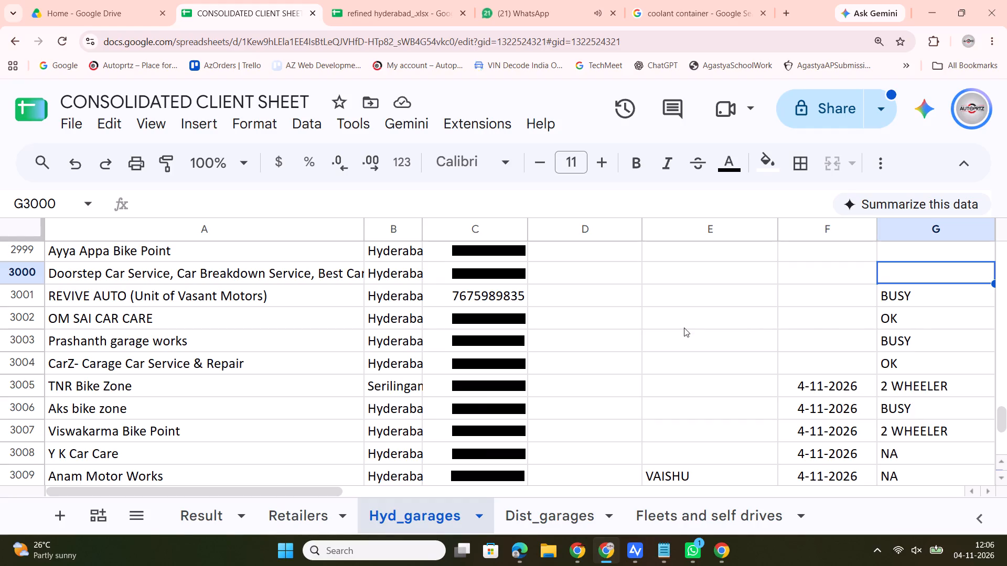
For the Doorstep Car Service garage in row 3000, enter MADHAPUR in column D and OK as the column G call remark.
{"action": "left_click", "coordinate": [490, 269]}
{"action": "left_click", "coordinate": [612, 277]}
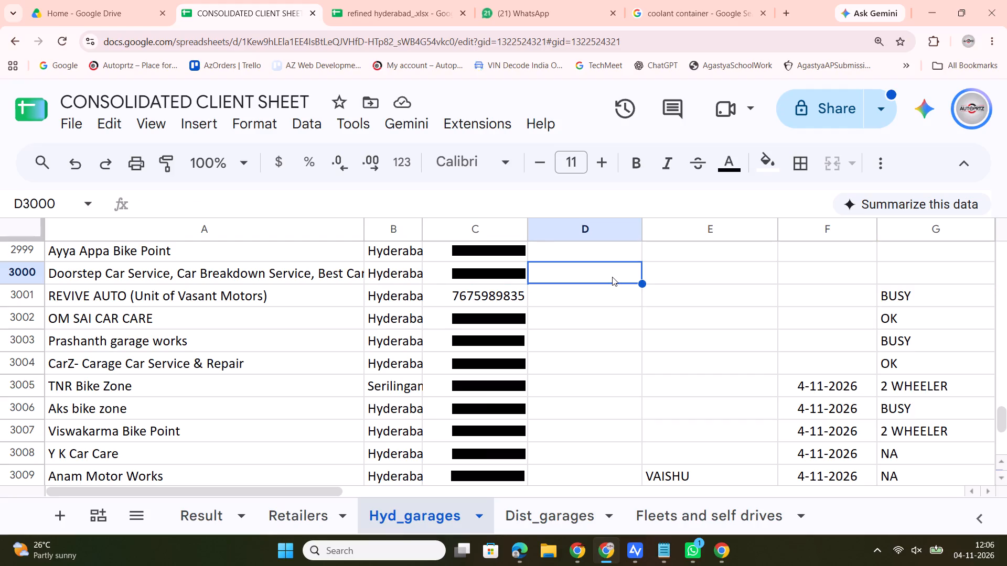
{"action": "type", "text": "MADHA"}
{"action": "type", "text": "PUR"}
{"action": "left_click", "coordinate": [925, 281]}
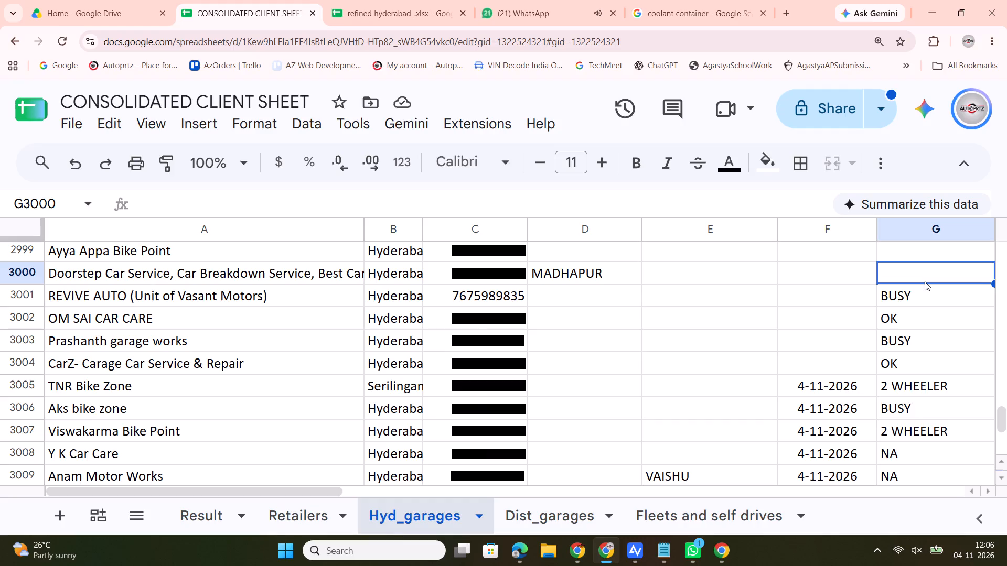
{"action": "type", "text": "OK"}
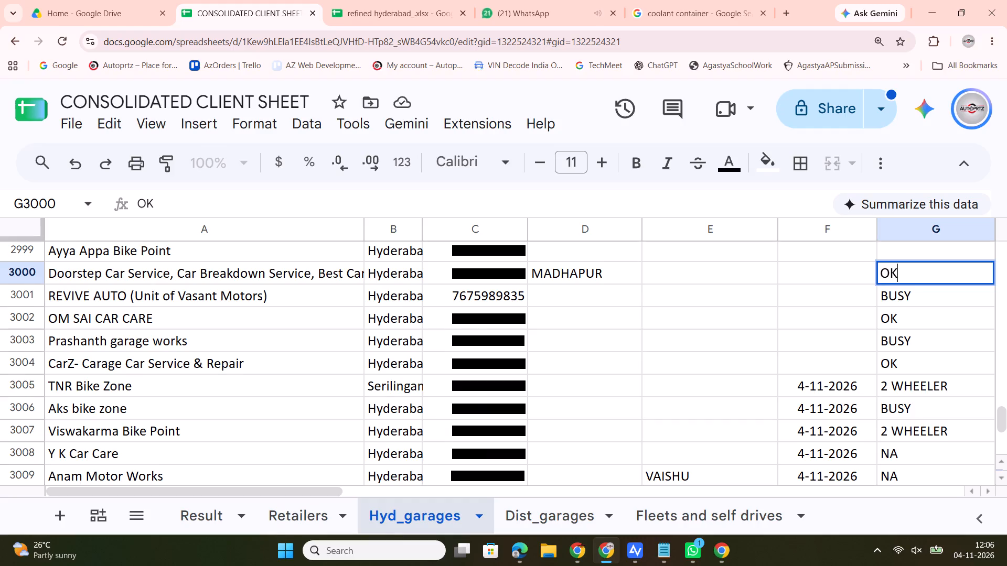
{"action": "key", "text": "Up"}
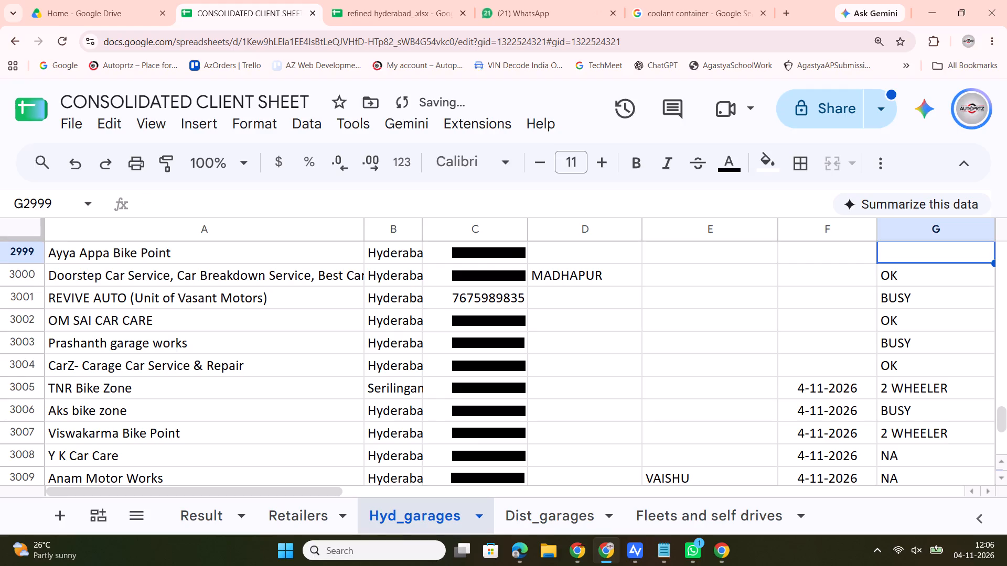
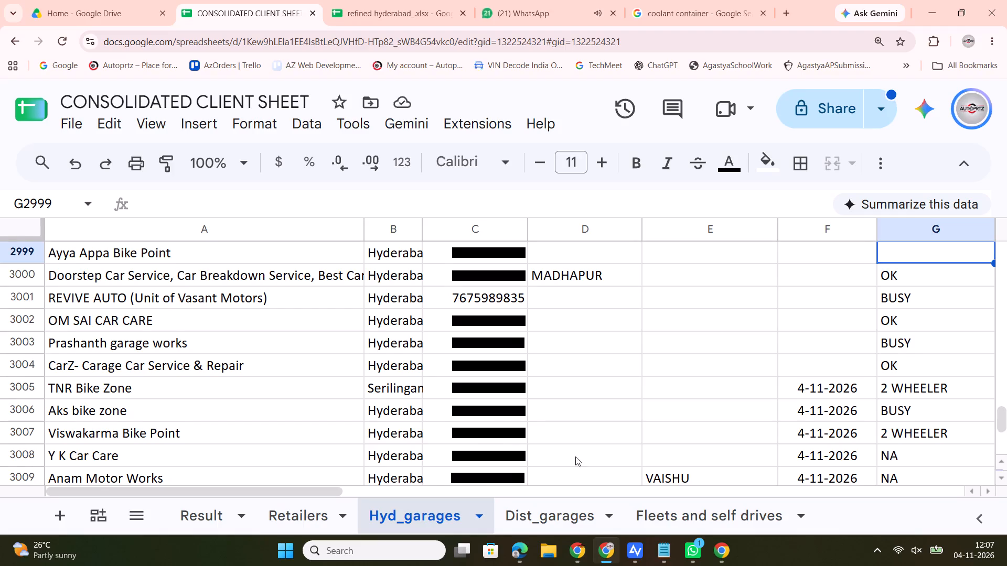
Enter CALL CUT as the column G call remark for Ayya Appa Bike Point in row 2999.
{"action": "scroll", "coordinate": [652, 404], "scroll_direction": "up", "scroll_amount": 1}
{"action": "left_click", "coordinate": [464, 328]}
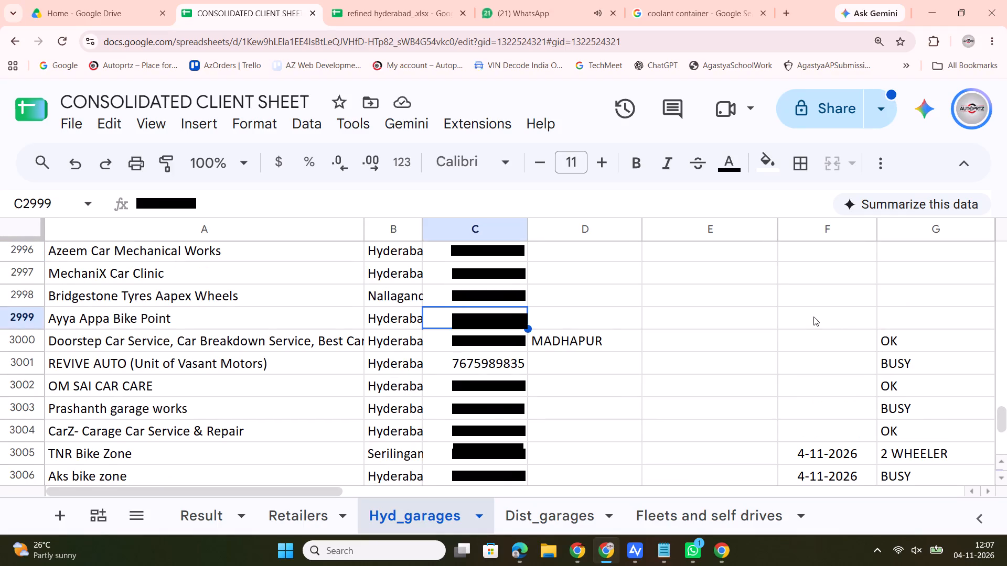
{"action": "left_click", "coordinate": [920, 318]}
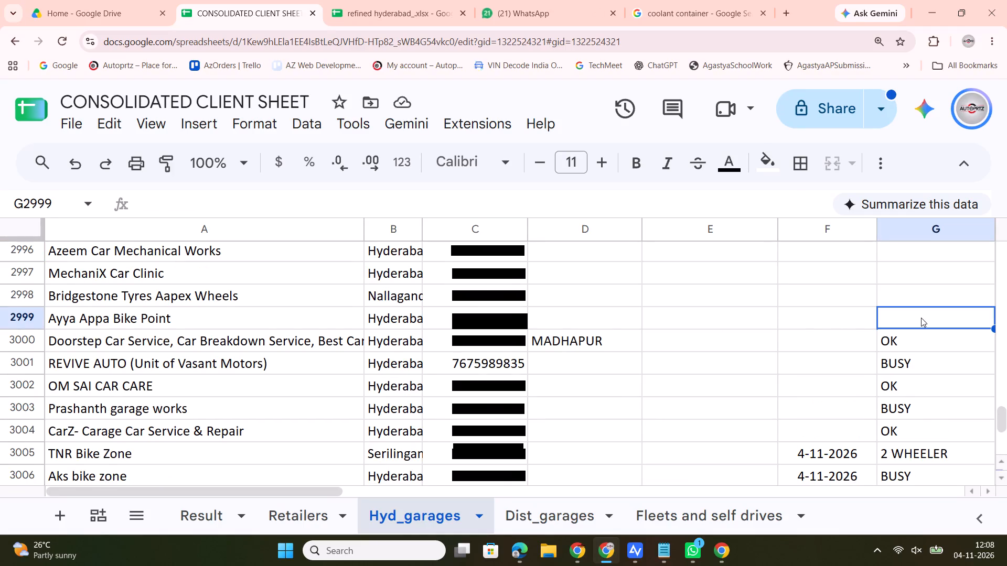
{"action": "left_click", "coordinate": [499, 319]}
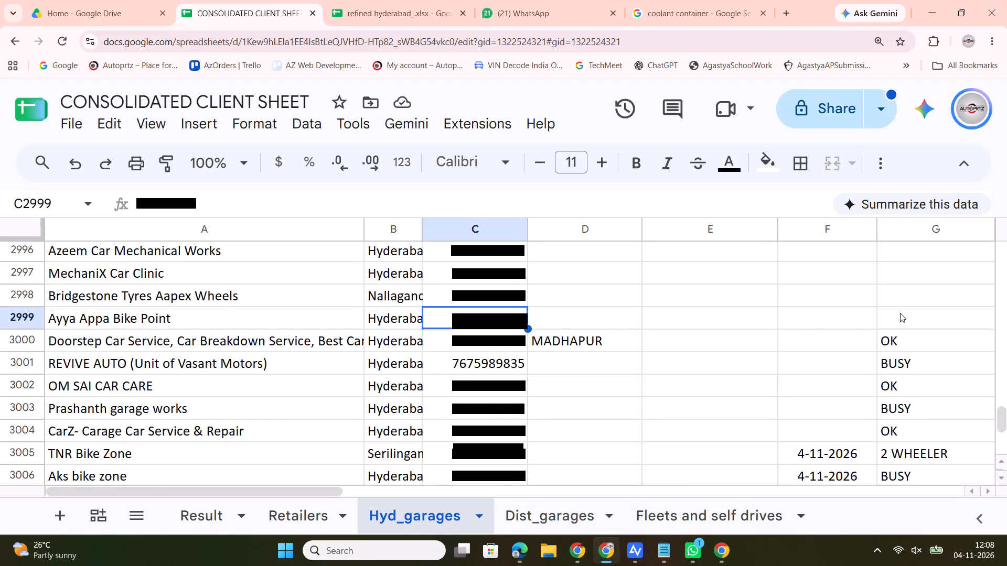
{"action": "left_click", "coordinate": [926, 313]}
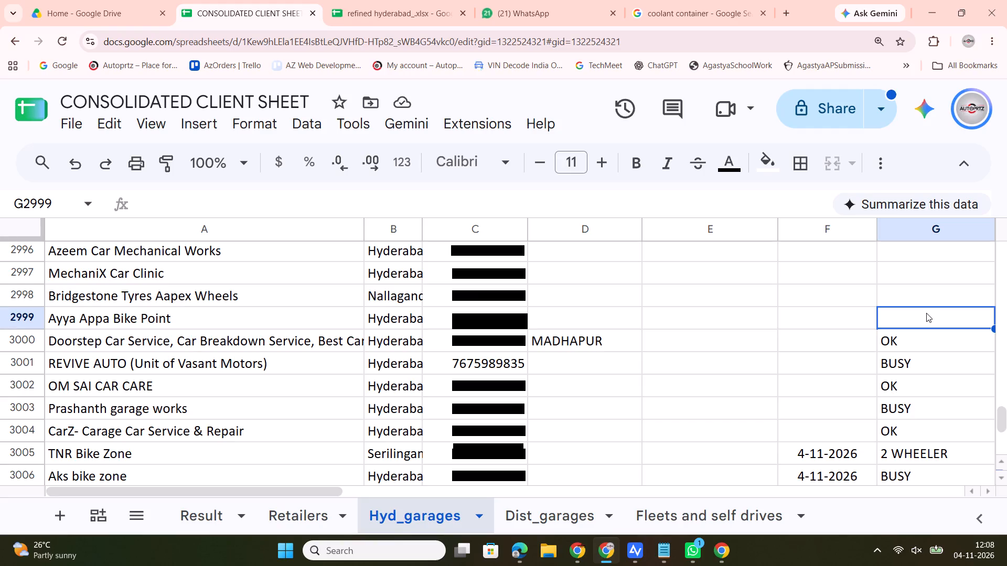
{"action": "left_click", "coordinate": [325, 335]}
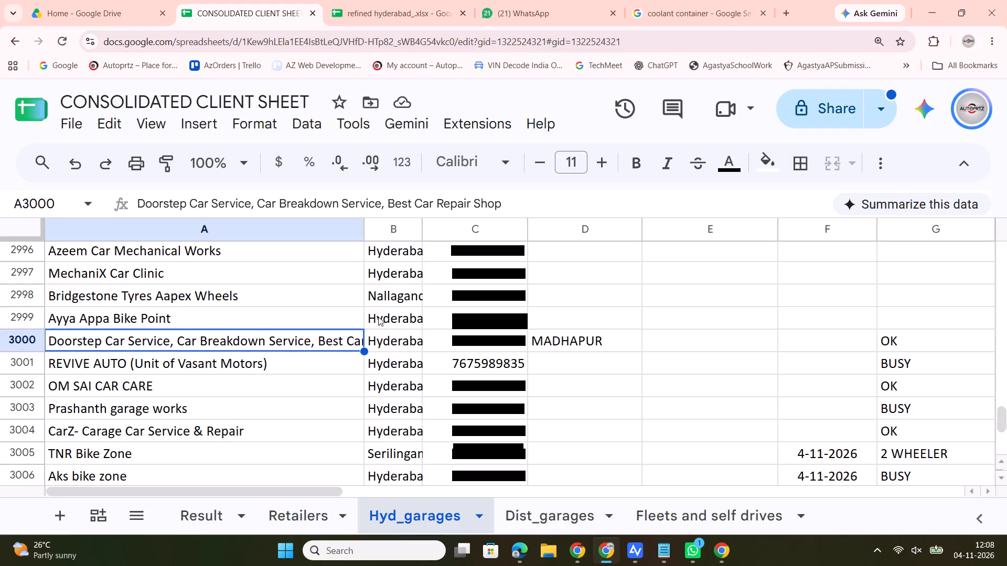
{"action": "left_click", "coordinate": [328, 323]}
{"action": "left_click", "coordinate": [930, 320]}
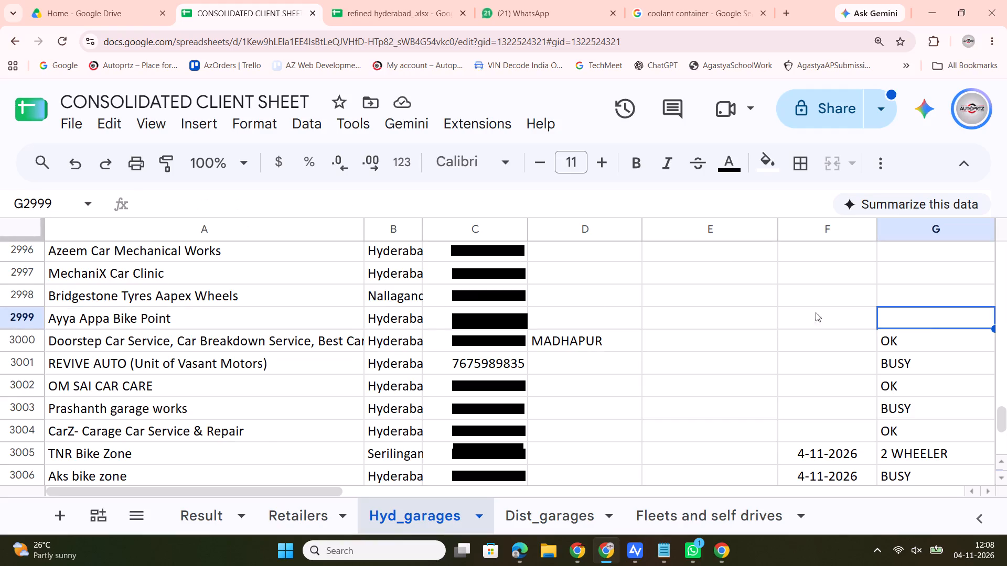
{"action": "left_click", "coordinate": [502, 321]}
{"action": "left_click", "coordinate": [976, 318]}
{"action": "left_click", "coordinate": [464, 319]}
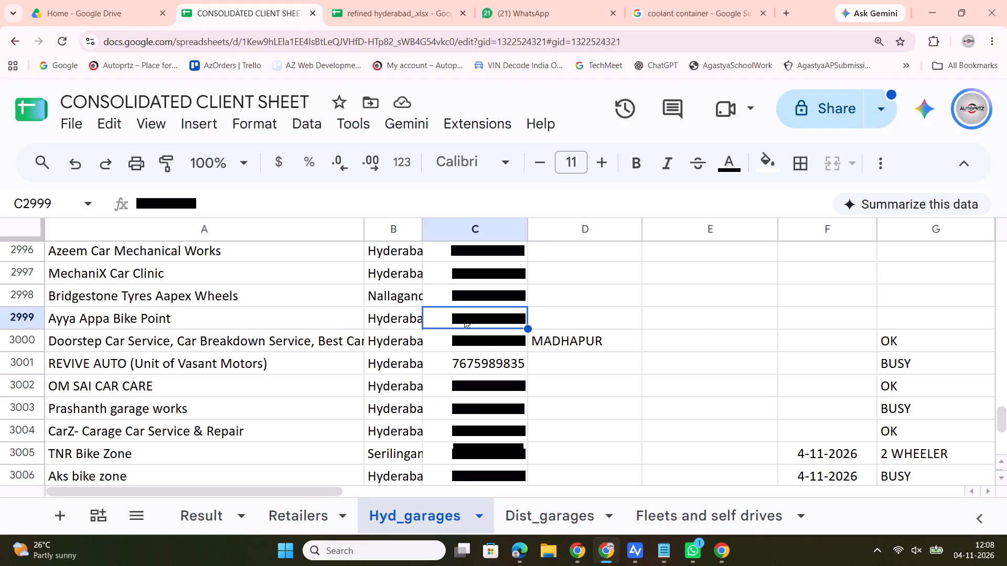
{"action": "left_click", "coordinate": [915, 323]}
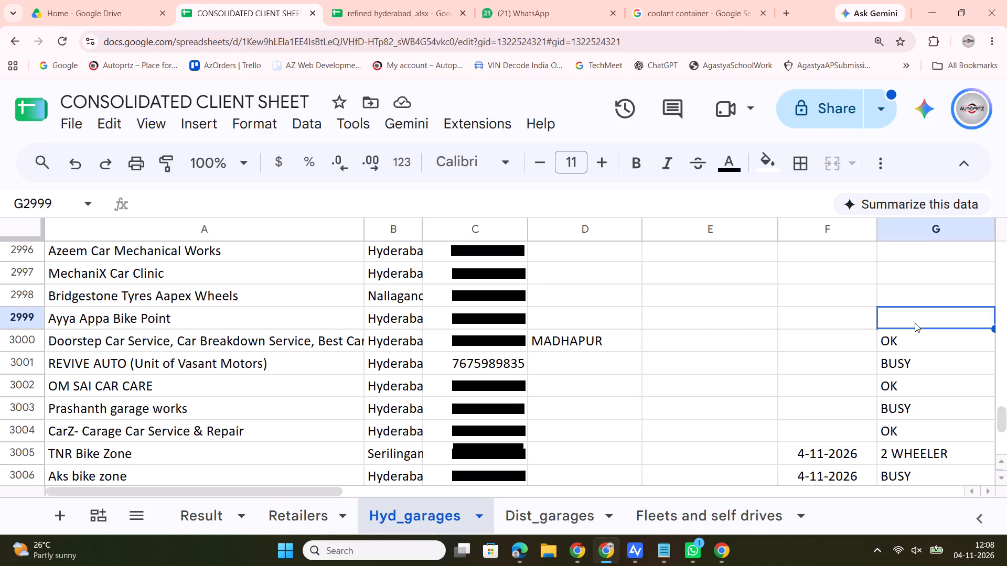
{"action": "type", "text": "OK"}
{"action": "key", "text": "BackSpace"}
{"action": "key", "text": "BackSpace"}
{"action": "key", "text": "BackSpace"}
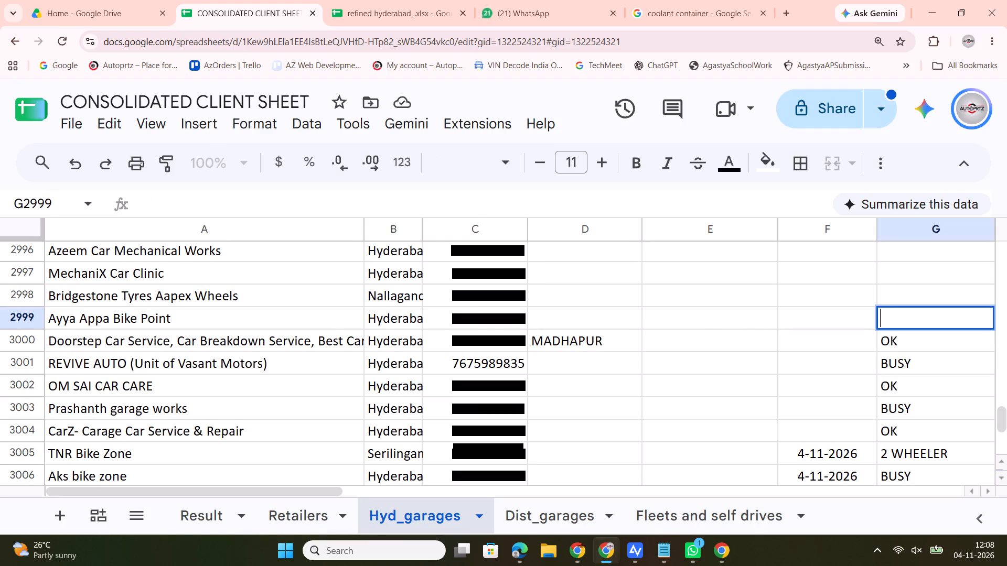
{"action": "type", "text": "CALL CI"}
{"action": "key", "text": "BackSpace"}
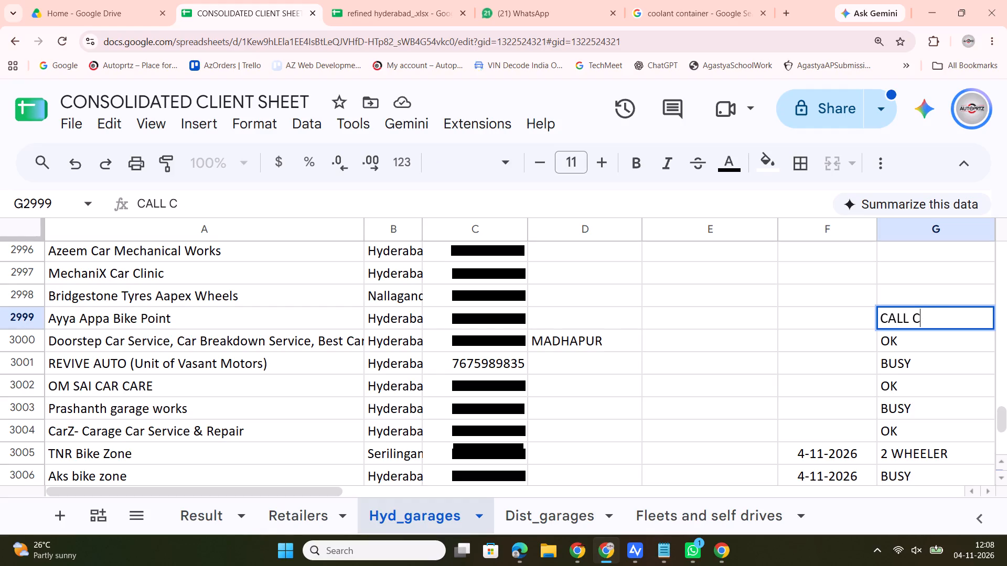
{"action": "type", "text": "UT"}
{"action": "key", "text": "Up"}
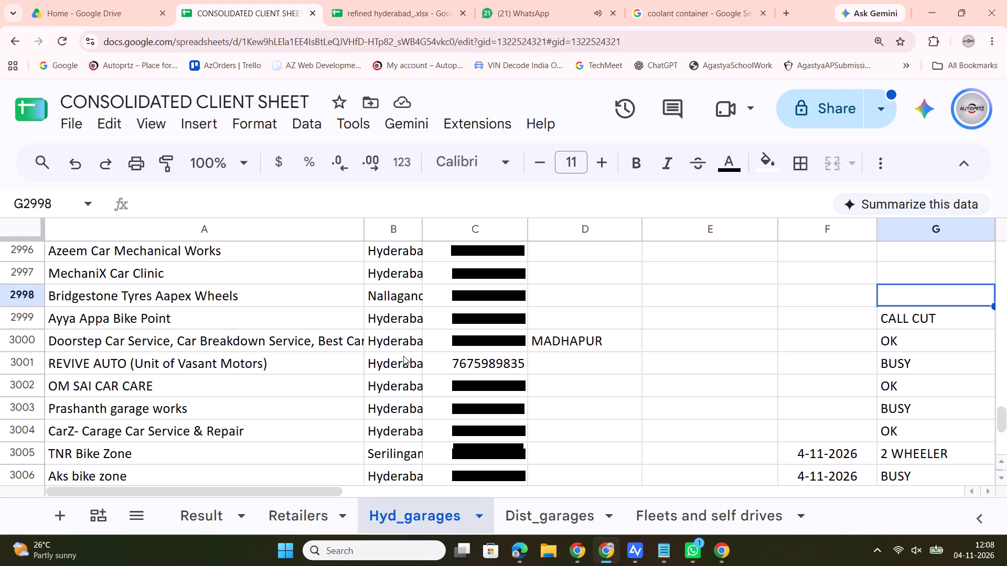
Enter BUSY as the column G call remark for Bridgestone Tyres Aapex Wheels in row 2998.
{"action": "type", "text": "BUSY"}
{"action": "key", "text": "Up"}
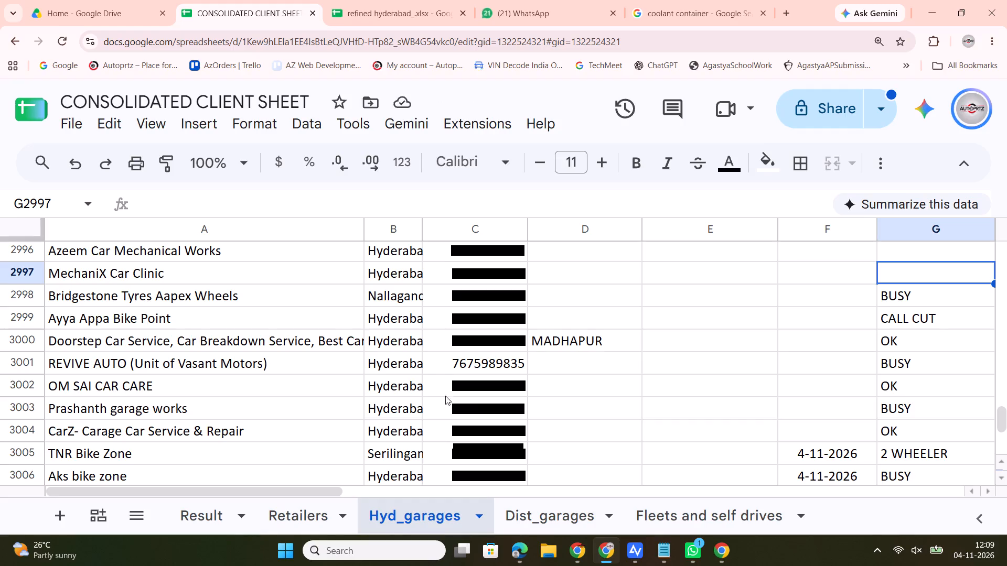
Fill the date 4-11-2026 upward in column F from rows 3005–3006 to row 2984.
{"action": "left_click_drag", "start_coordinate": [815, 471], "coordinate": [821, 454]}
{"action": "left_click_drag", "start_coordinate": [880, 482], "coordinate": [863, 323]}
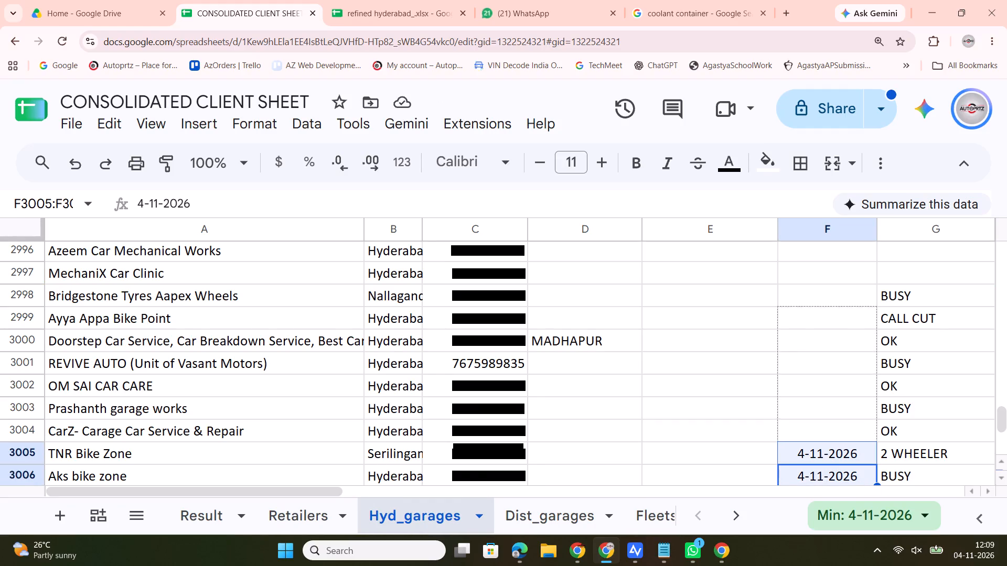
{"action": "left_click_drag", "start_coordinate": [863, 323], "coordinate": [861, 229]}
{"action": "scroll", "coordinate": [770, 320], "scroll_direction": "down", "scroll_amount": 7}
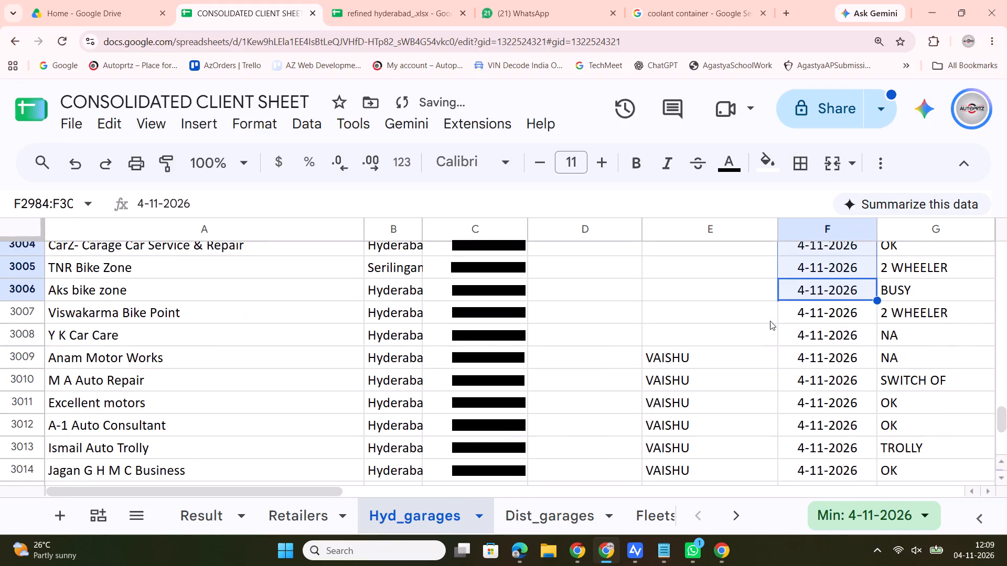
{"action": "scroll", "coordinate": [770, 321], "scroll_direction": "up", "scroll_amount": 5}
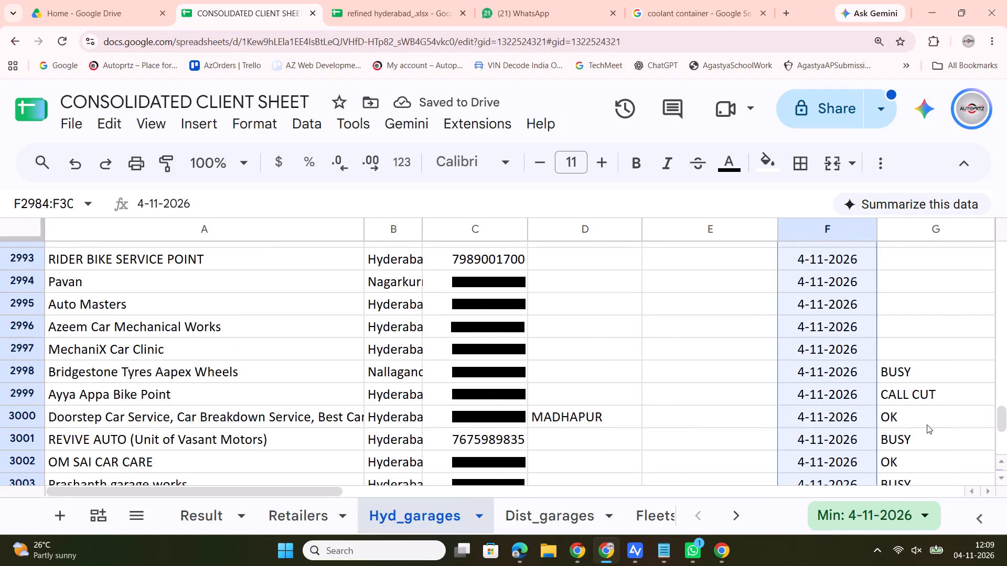
Enter OK as the column G call remark for MechaniX Car Clinic in row 2997.
{"action": "left_click", "coordinate": [923, 420]}
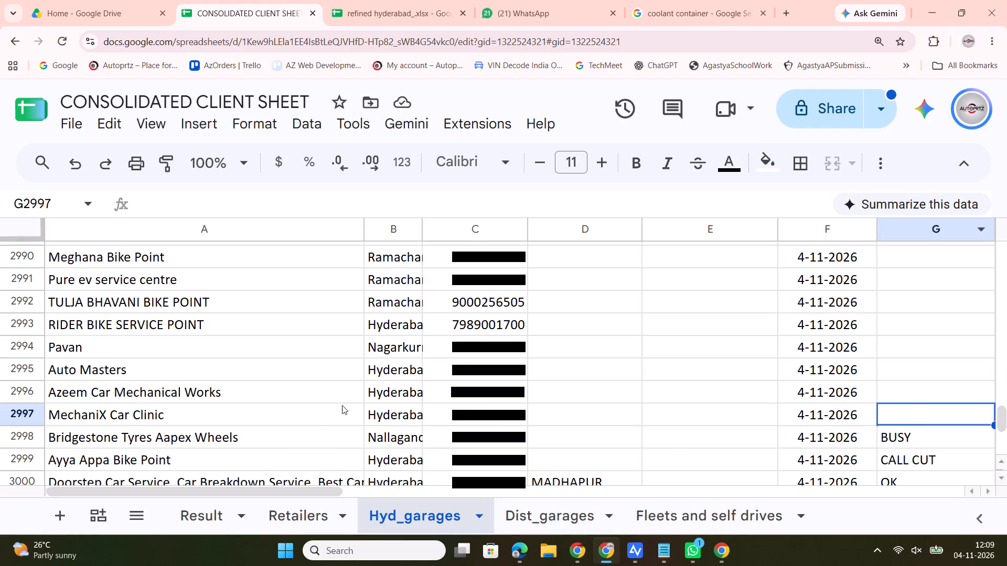
{"action": "left_click", "coordinate": [342, 405]}
{"action": "left_click", "coordinate": [913, 419]}
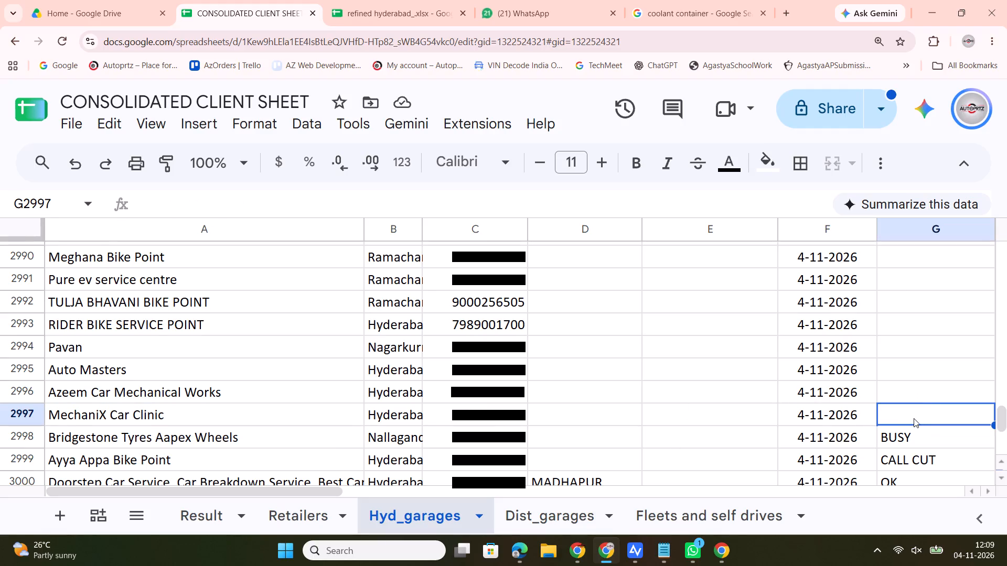
{"action": "left_click", "coordinate": [922, 387]}
{"action": "left_click", "coordinate": [911, 410]}
{"action": "type", "text": "OK"}
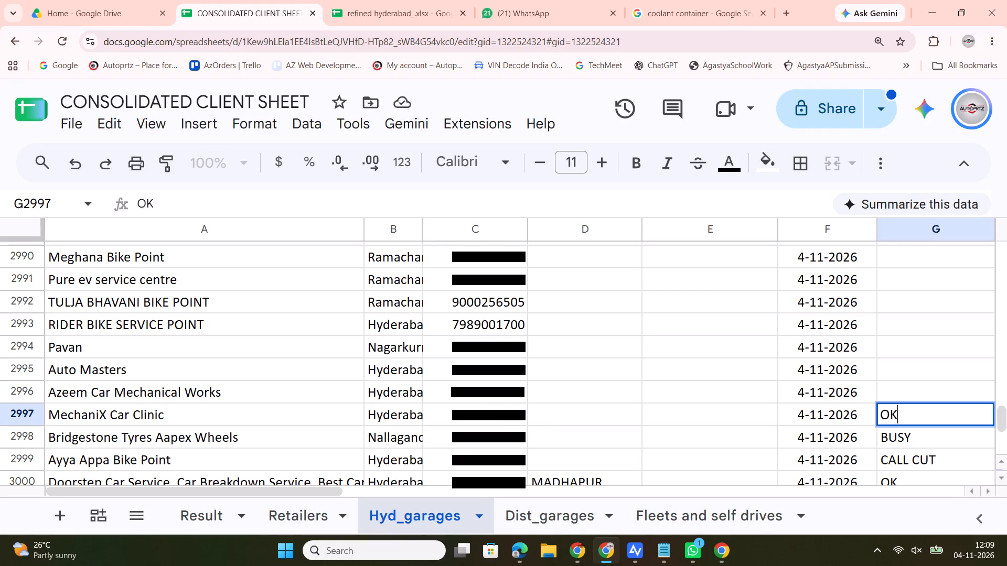
{"action": "key", "text": "Up"}
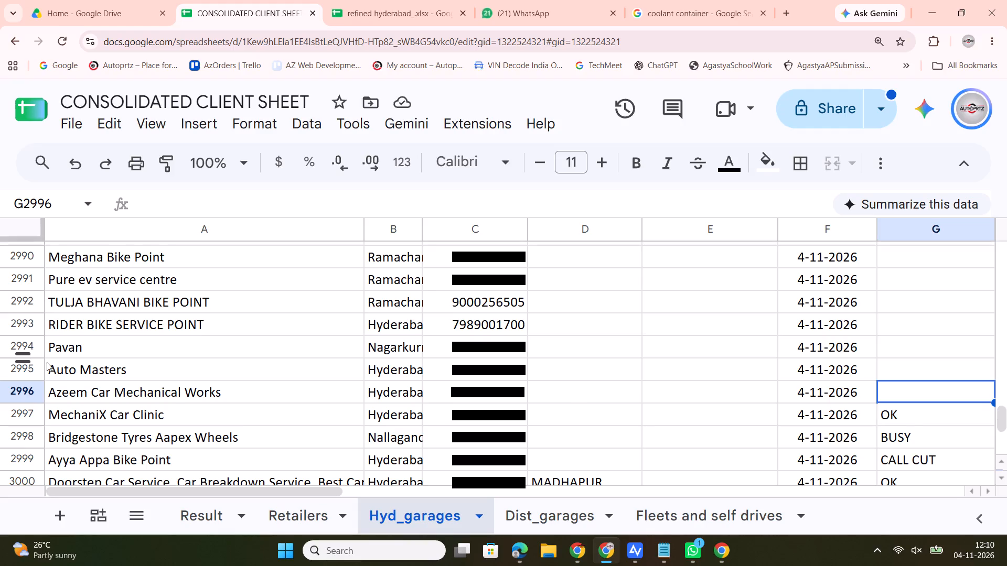
Select the column G call remark cell for Azeem Car Mechanical Works in row 2996.
{"action": "left_click", "coordinate": [170, 394]}
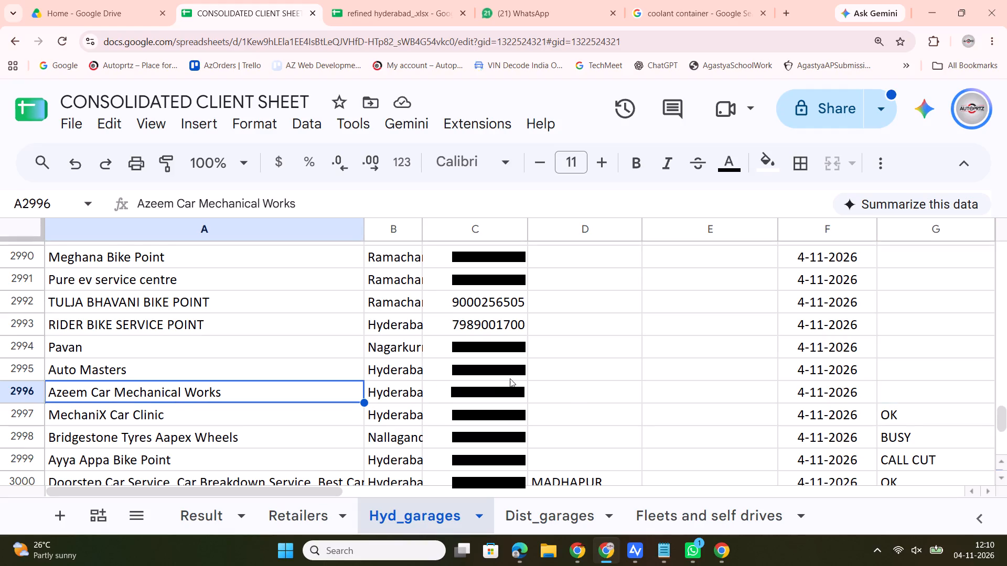
{"action": "left_click", "coordinate": [925, 397]}
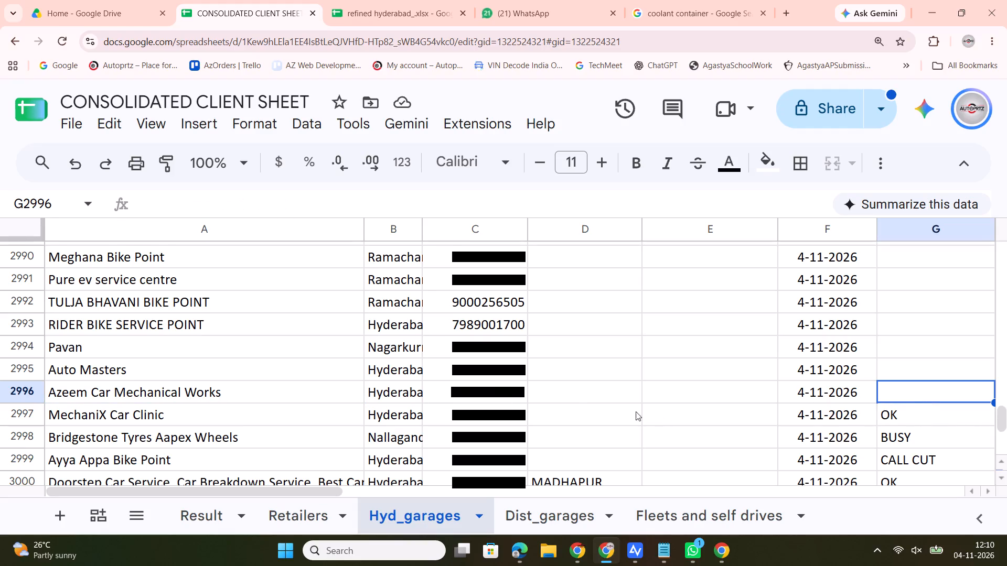
{"action": "left_click", "coordinate": [506, 398]}
{"action": "left_click", "coordinate": [949, 374]}
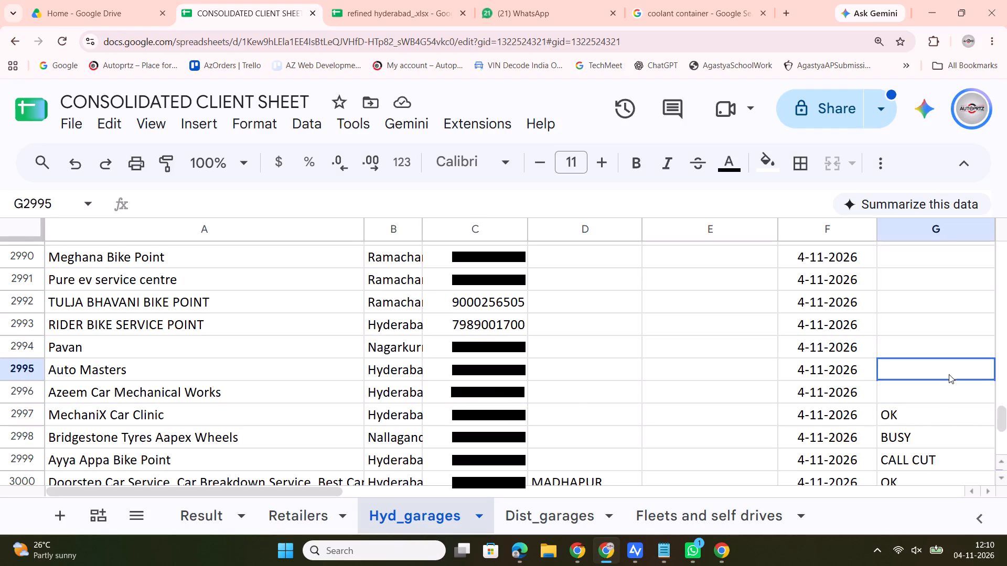
{"action": "left_click", "coordinate": [932, 395]}
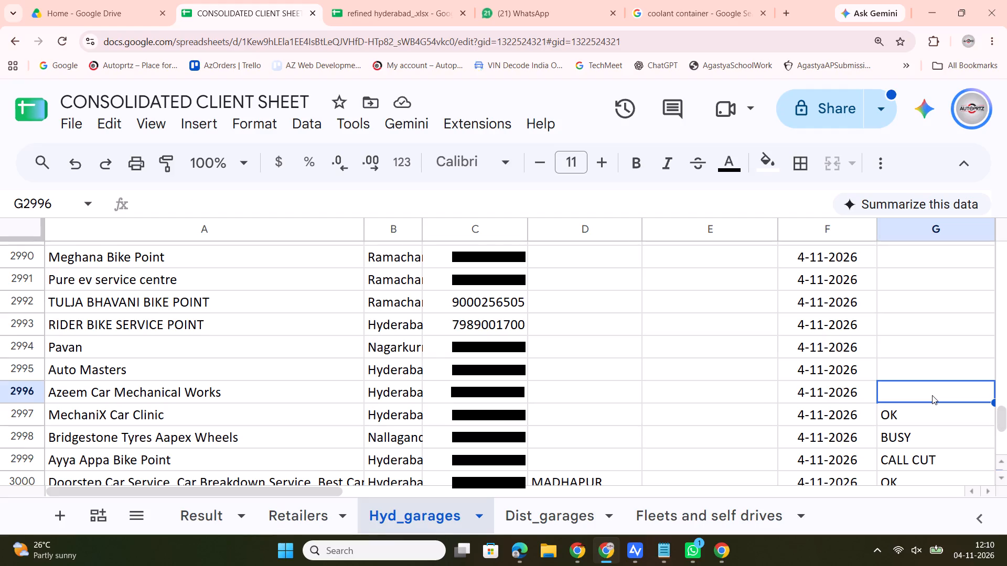
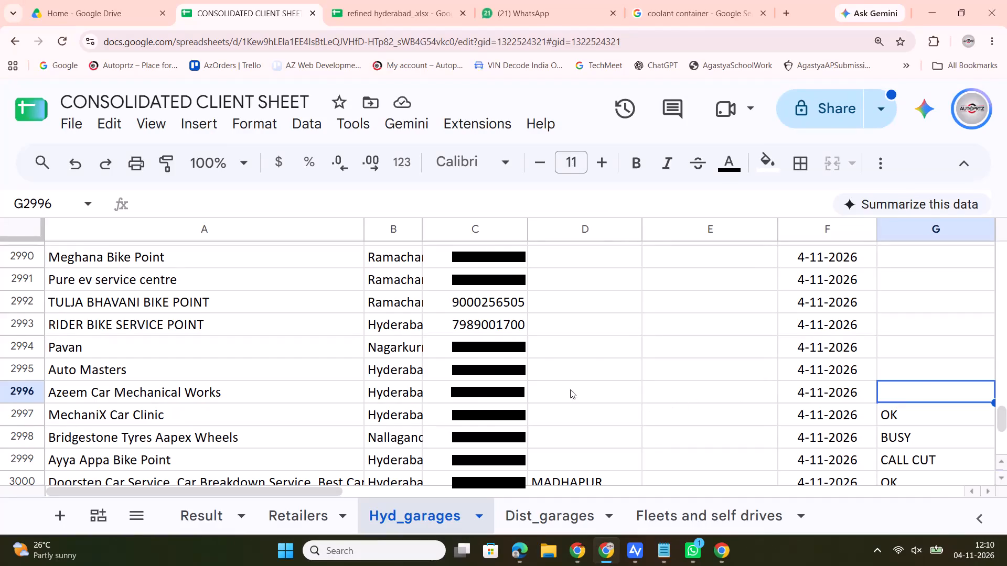
Check the column C phone number for Azeem Car Mechanical Works in row 2996 and enter call back-ok as its column G call remark.
{"action": "left_click", "coordinate": [509, 389]}
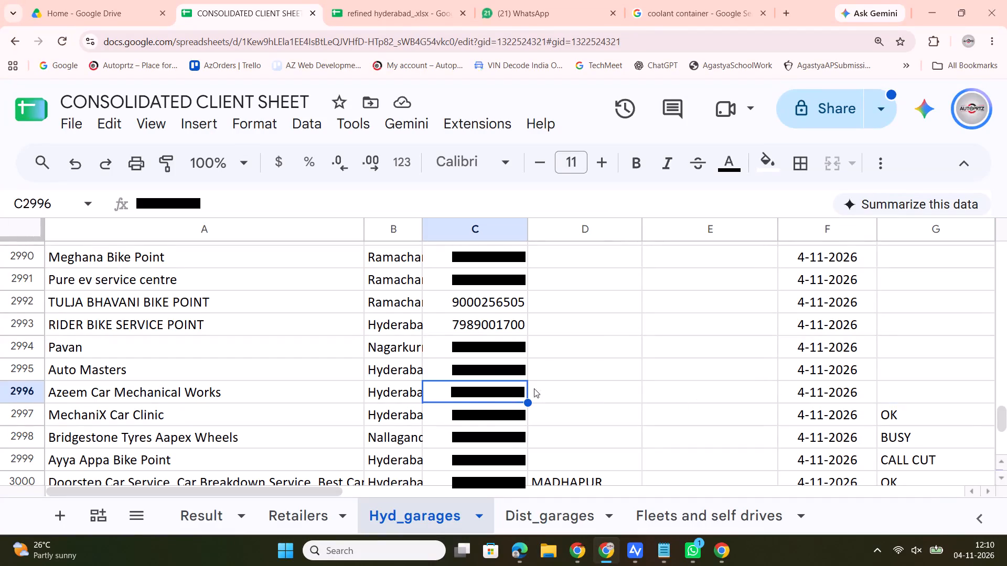
{"action": "left_click", "coordinate": [889, 390]}
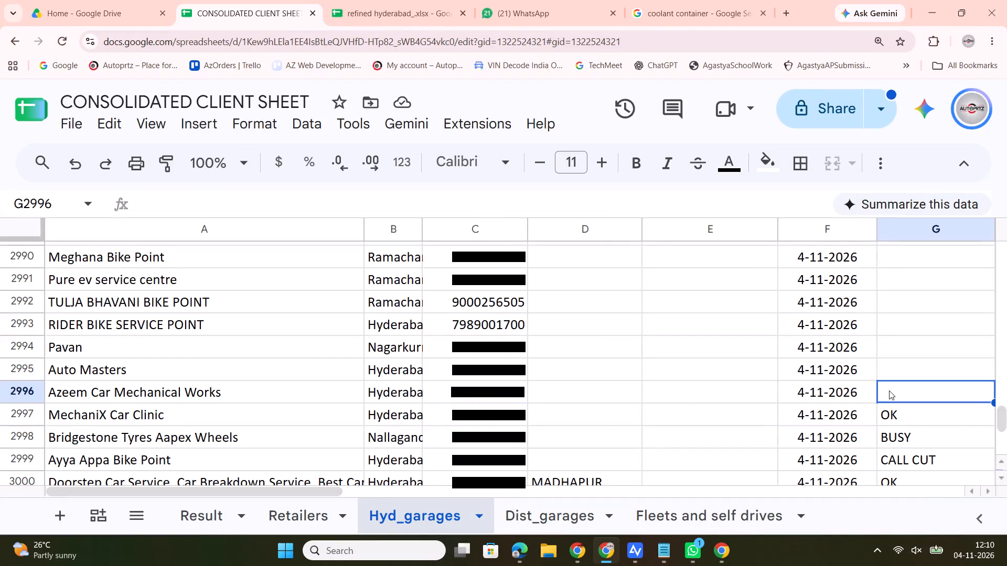
{"action": "left_click", "coordinate": [511, 390]}
{"action": "left_click", "coordinate": [930, 391]}
{"action": "type", "text": "CA"}
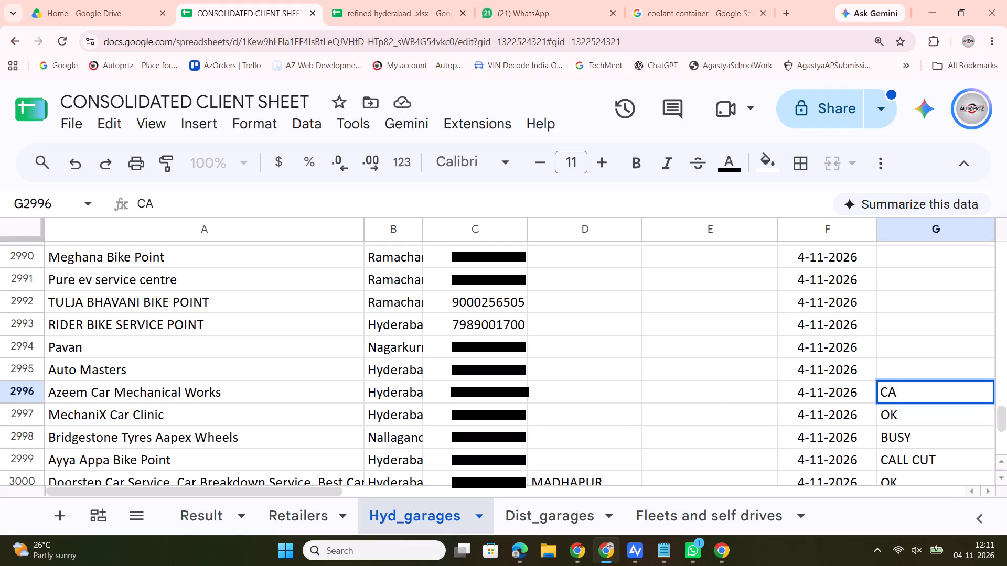
{"action": "type", "text": "LL BACK"}
{"action": "key", "text": "Up"}
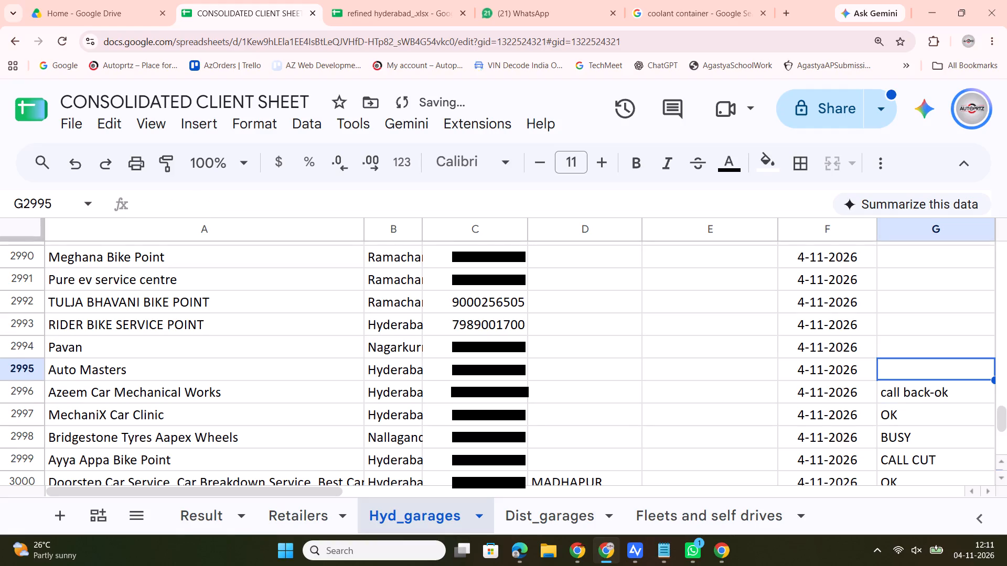
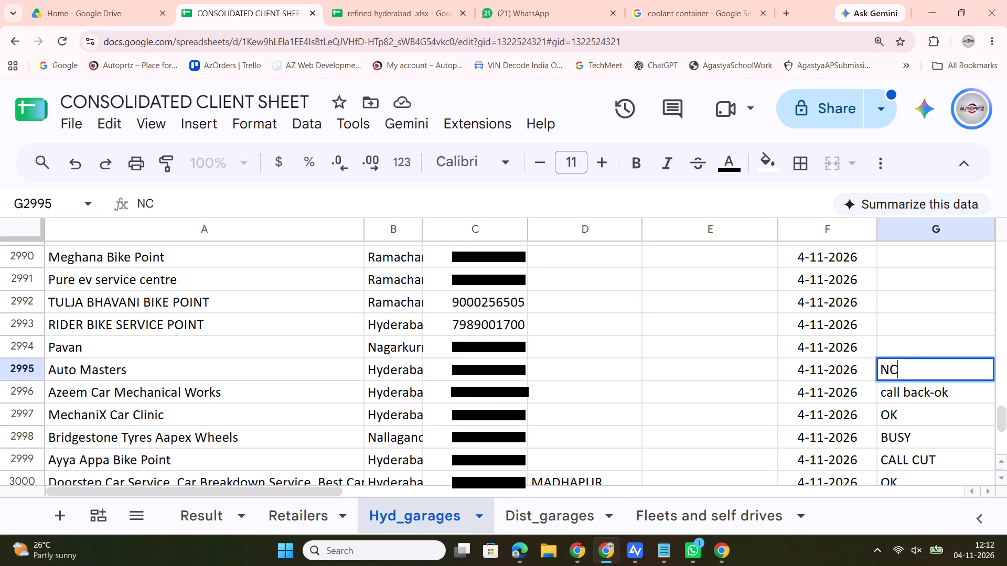
Enter the column G call remarks NA for Auto Masters in row 2995 and BUSY for the garage in row 2994.
{"action": "key", "text": "BackSpace"}
{"action": "key", "text": "a"}
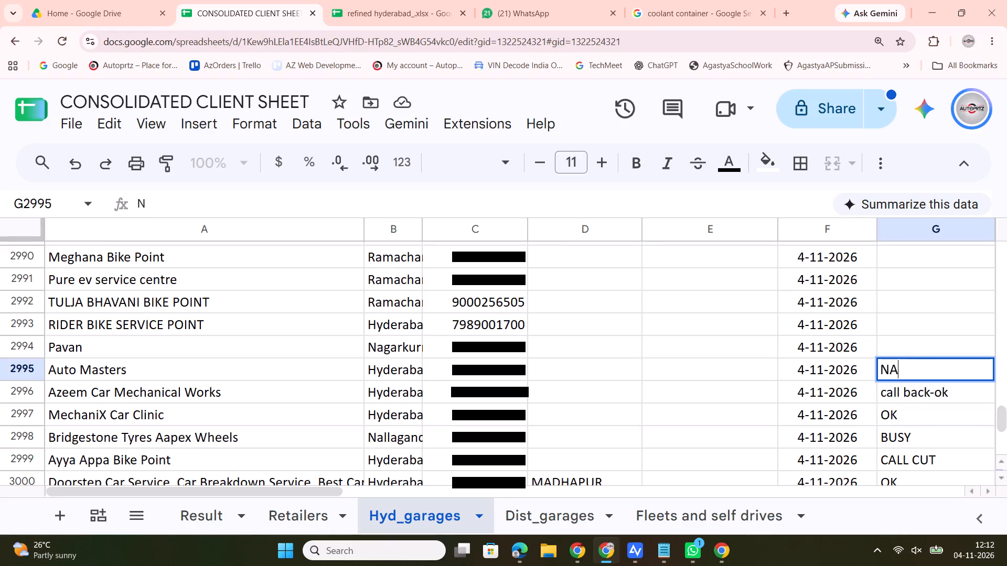
{"action": "key", "text": "Up"}
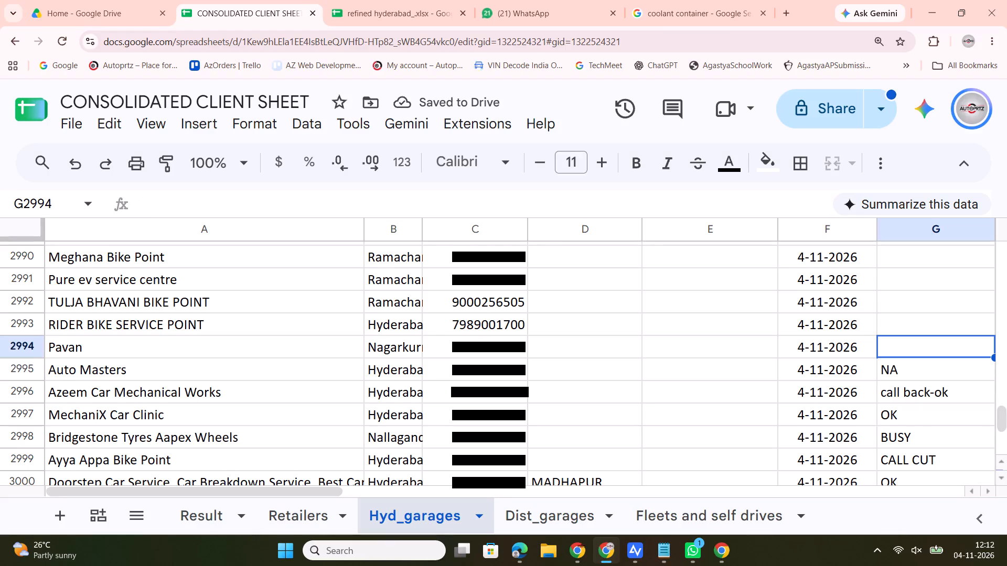
{"action": "key", "text": "b"}
{"action": "key", "text": "Up"}
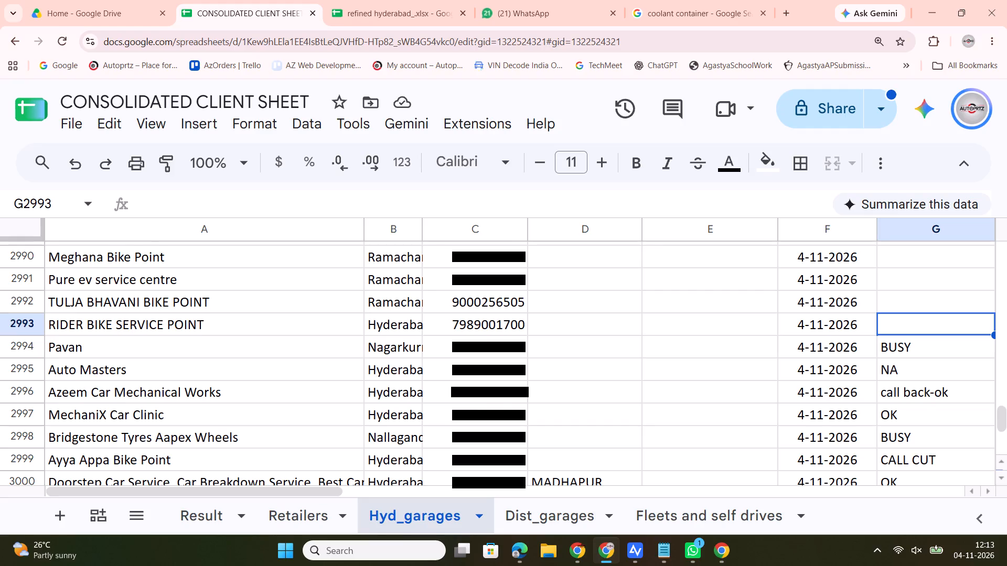
Check the name and phone number of RIDER BIKE SERVICE POINT in row 2993 and enter 2 WHEELER as its column G call remark.
{"action": "left_click", "coordinate": [144, 323]}
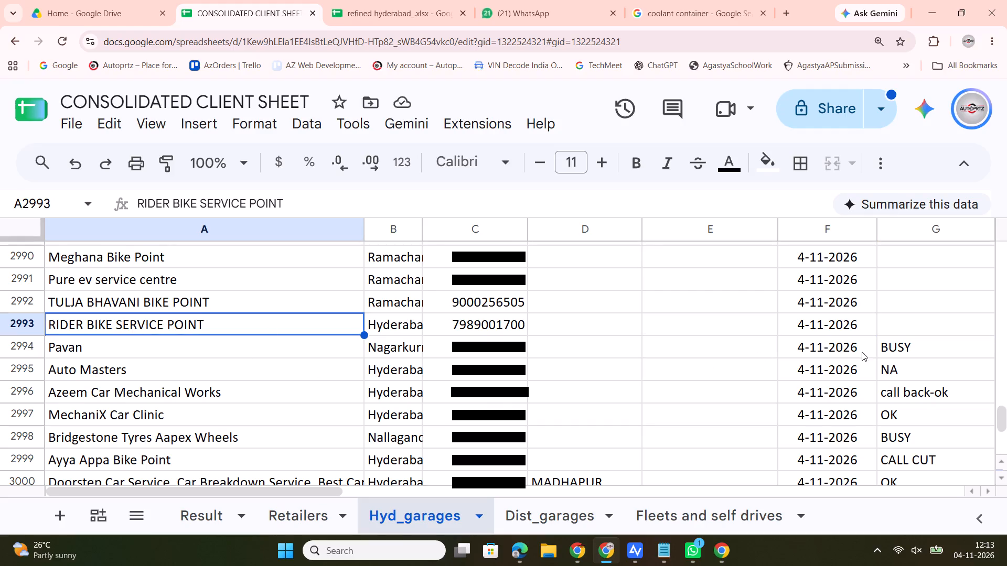
{"action": "left_click", "coordinate": [887, 330]}
{"action": "left_click", "coordinate": [463, 334]}
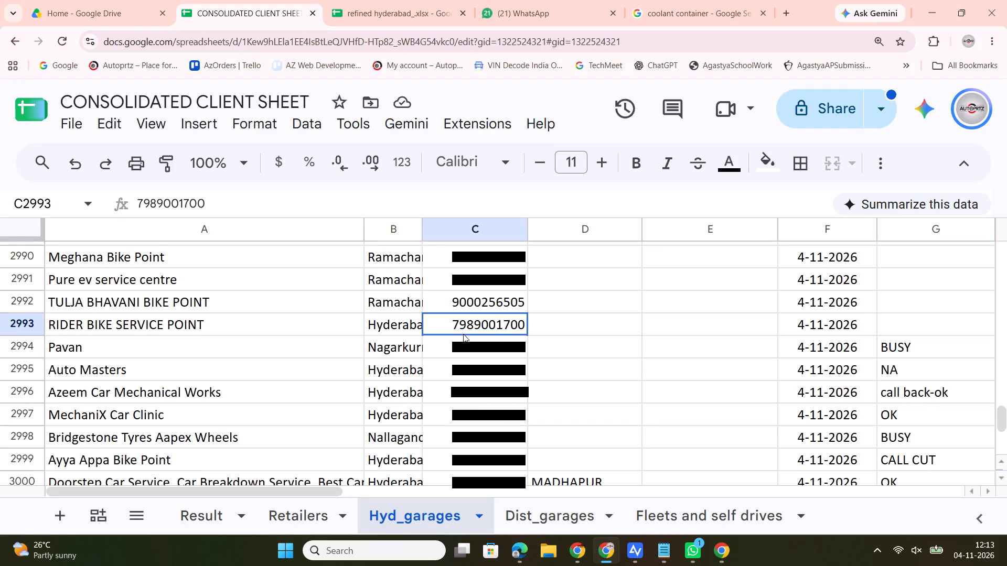
{"action": "left_click", "coordinate": [931, 324]}
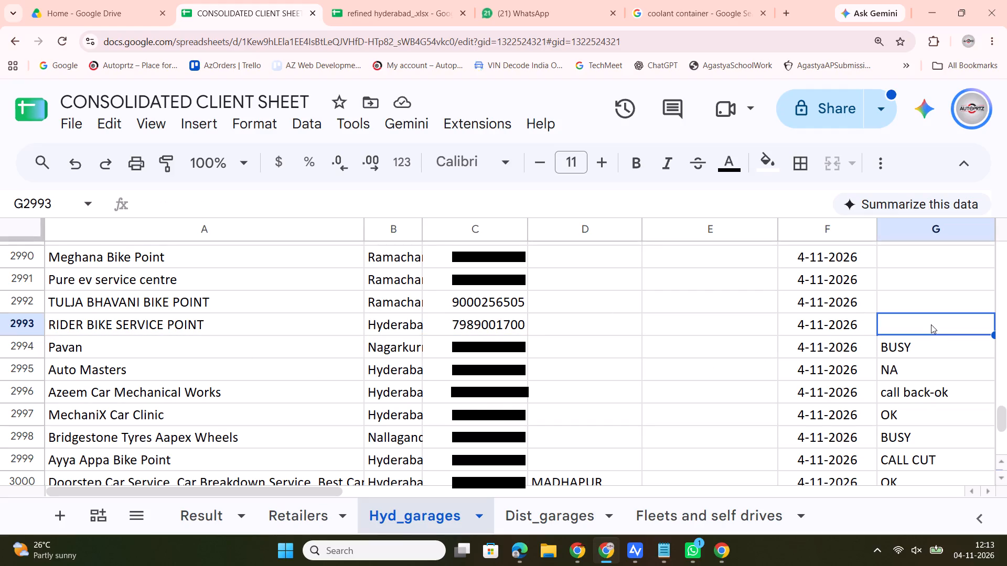
{"action": "left_click", "coordinate": [494, 324]}
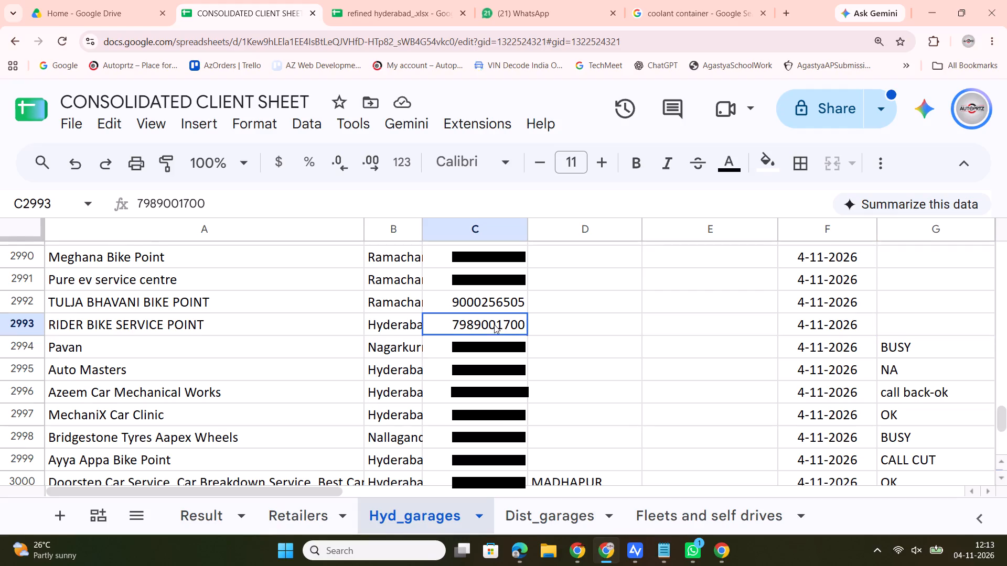
{"action": "left_click", "coordinate": [892, 325]}
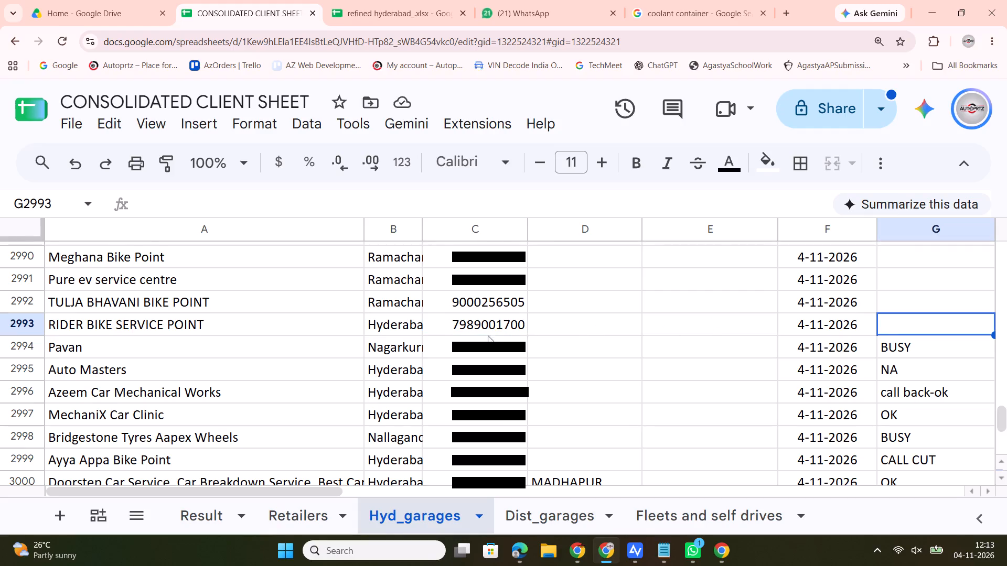
{"action": "left_click", "coordinate": [494, 326]}
{"action": "left_click_drag", "start_coordinate": [894, 320], "coordinate": [898, 320]}
{"action": "left_click", "coordinate": [498, 326]}
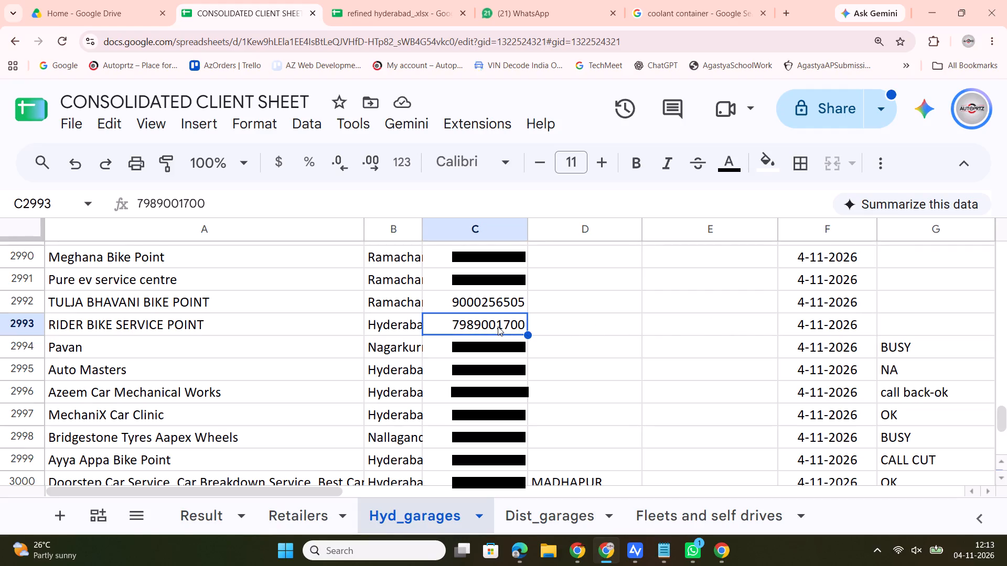
{"action": "left_click", "coordinate": [939, 328]}
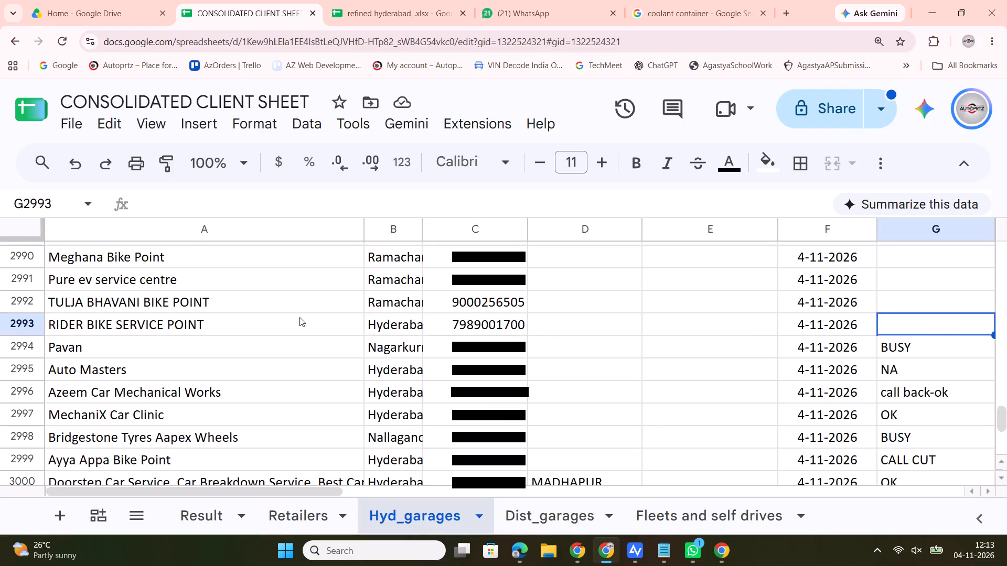
{"action": "type", "text": "2 WHEE"}
{"action": "type", "text": "LER"}
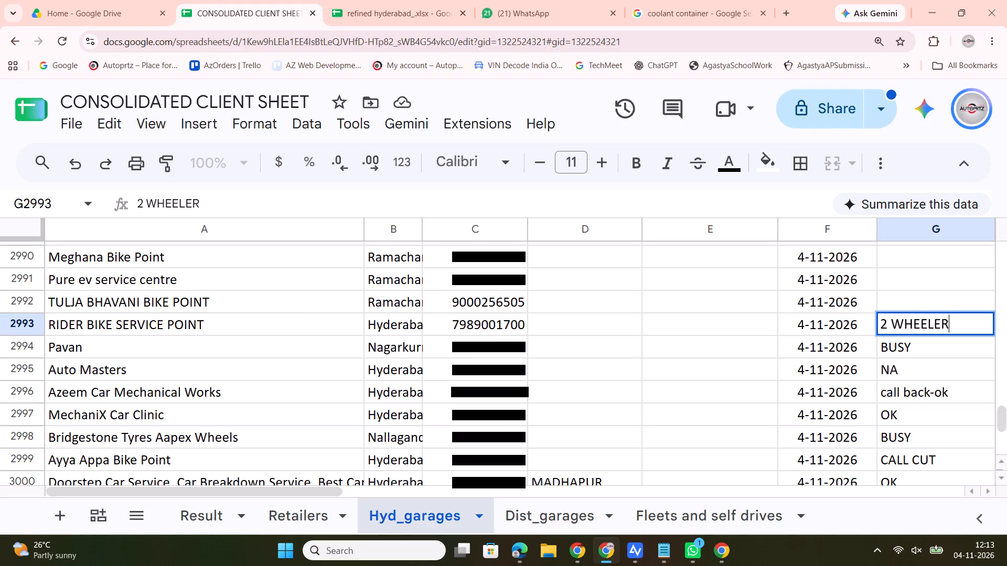
{"action": "key", "text": "Up"}
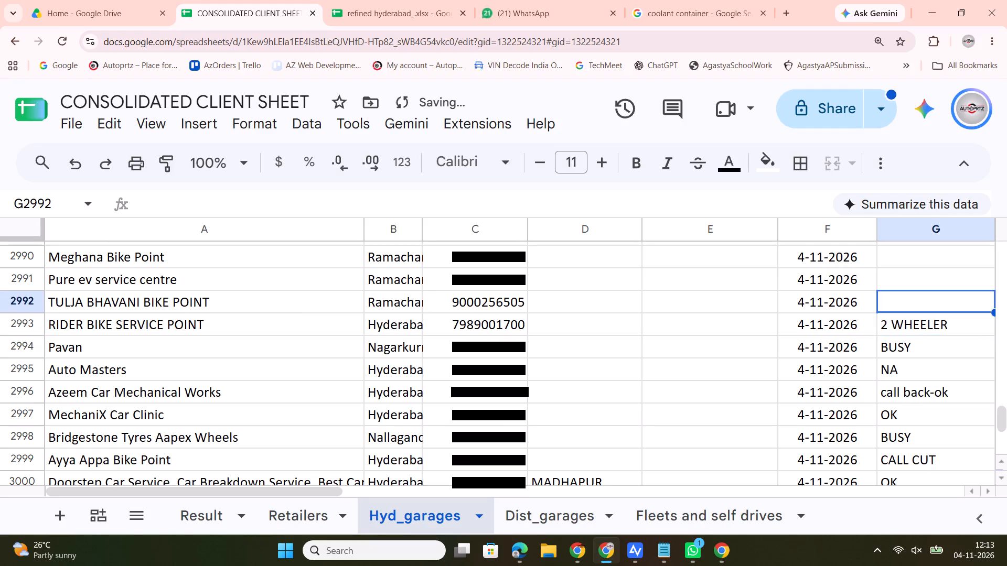
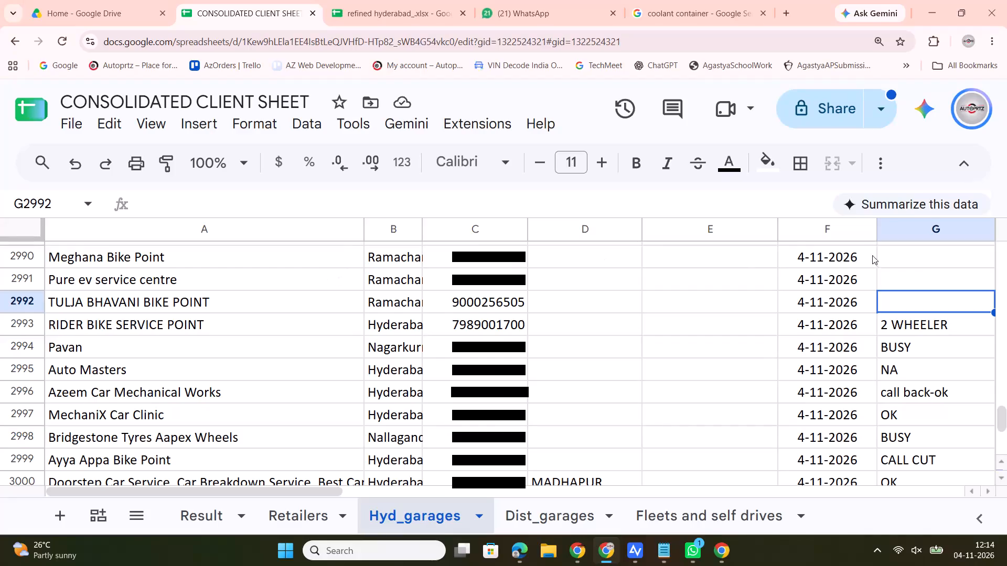
Select the column G call remark cell for Pure ev service centre in row 2991.
{"action": "left_click", "coordinate": [916, 275]}
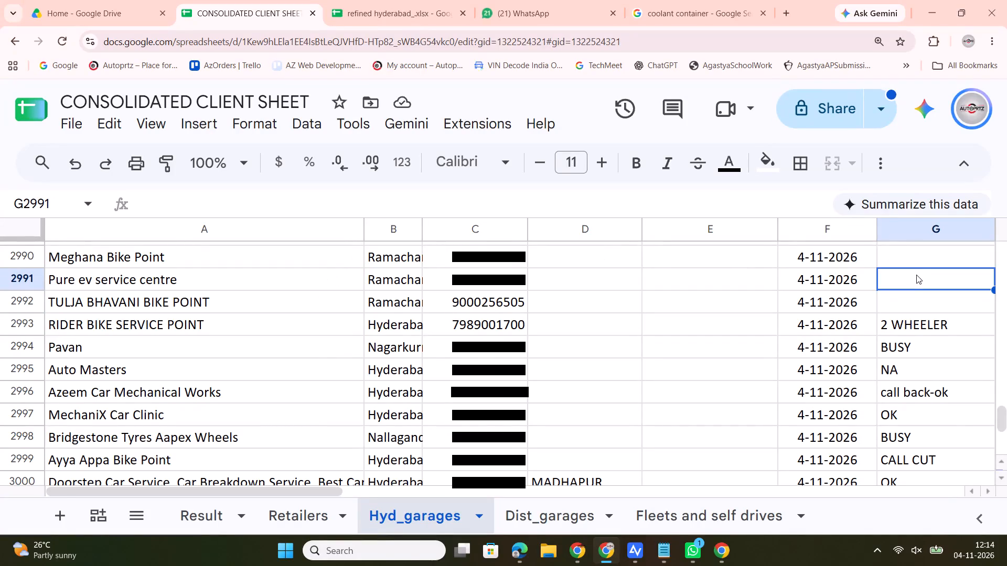
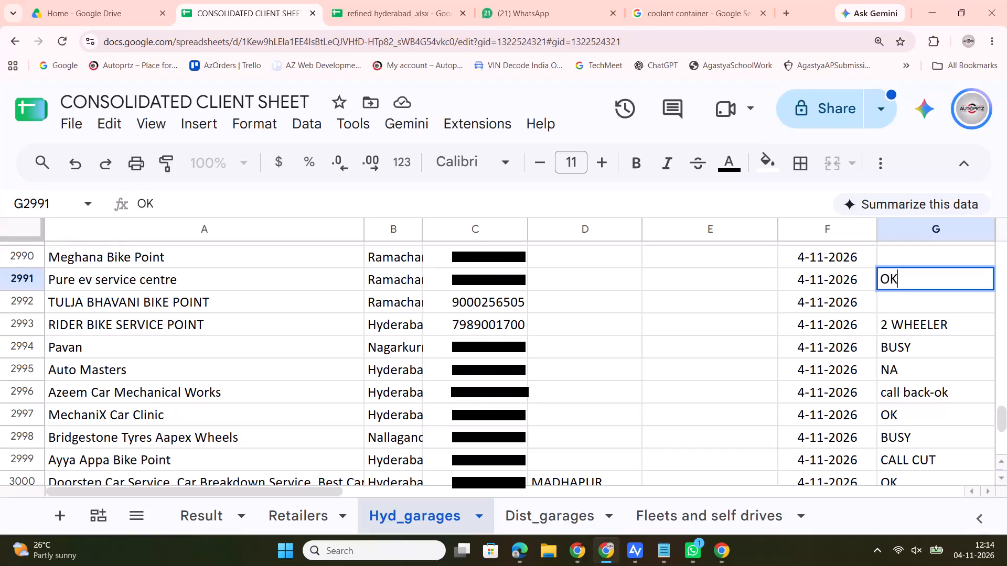
Enter OK as the column G call remark for Pure ev service centre in row 2991.
{"action": "key", "text": "Up"}
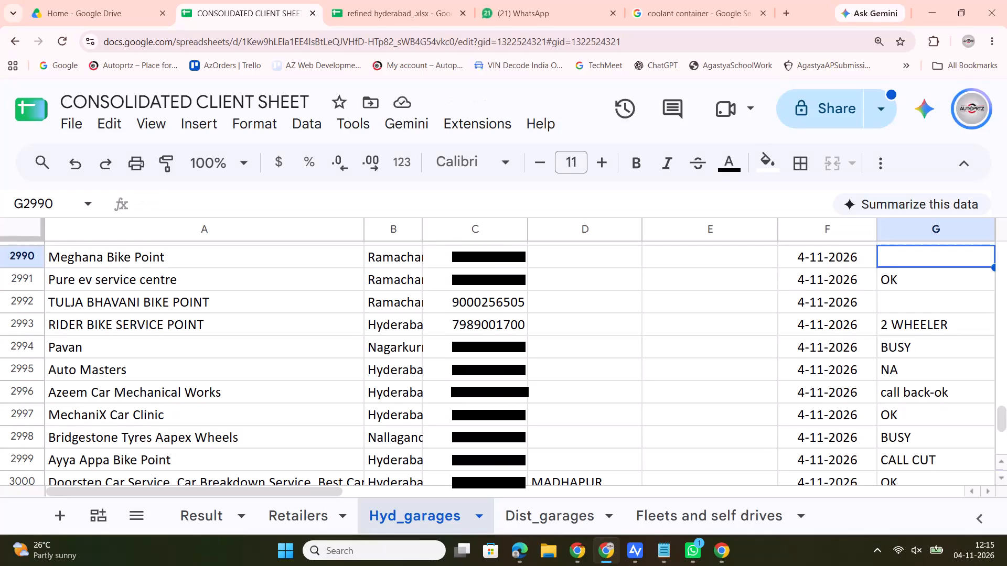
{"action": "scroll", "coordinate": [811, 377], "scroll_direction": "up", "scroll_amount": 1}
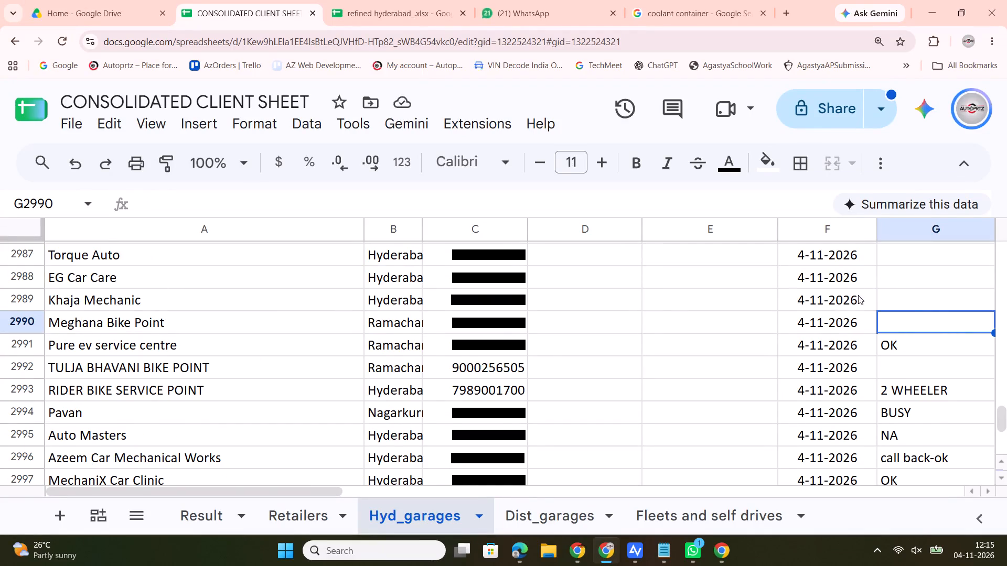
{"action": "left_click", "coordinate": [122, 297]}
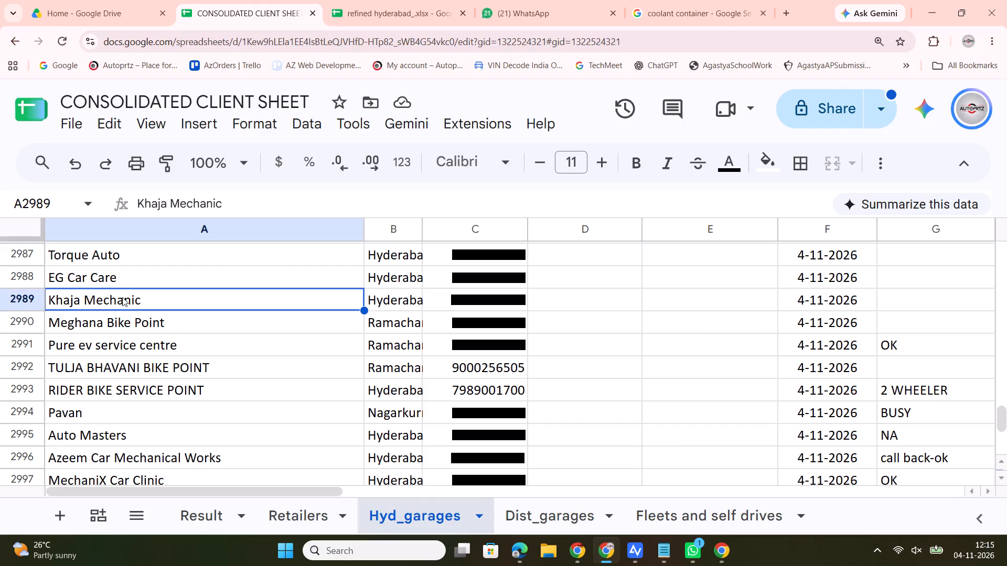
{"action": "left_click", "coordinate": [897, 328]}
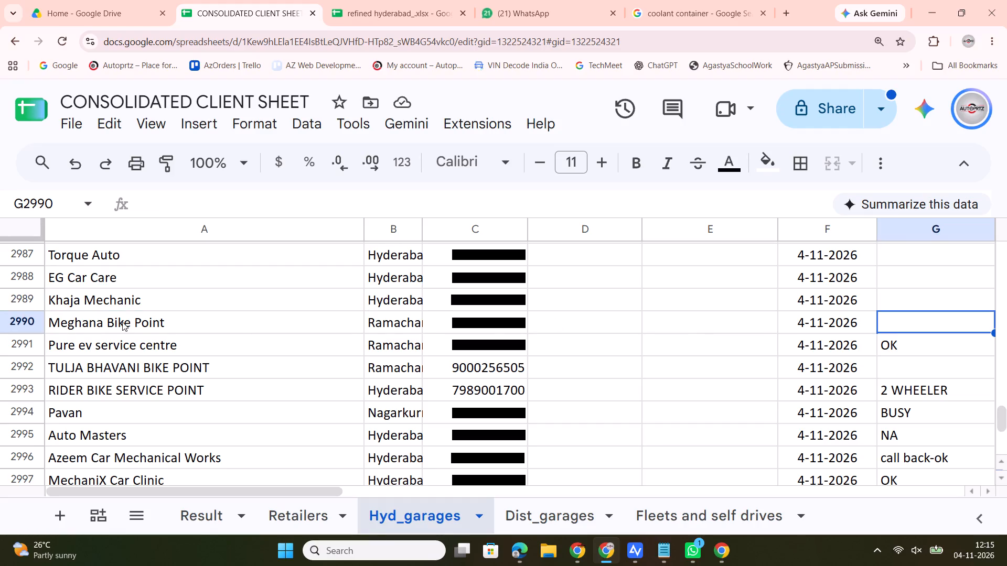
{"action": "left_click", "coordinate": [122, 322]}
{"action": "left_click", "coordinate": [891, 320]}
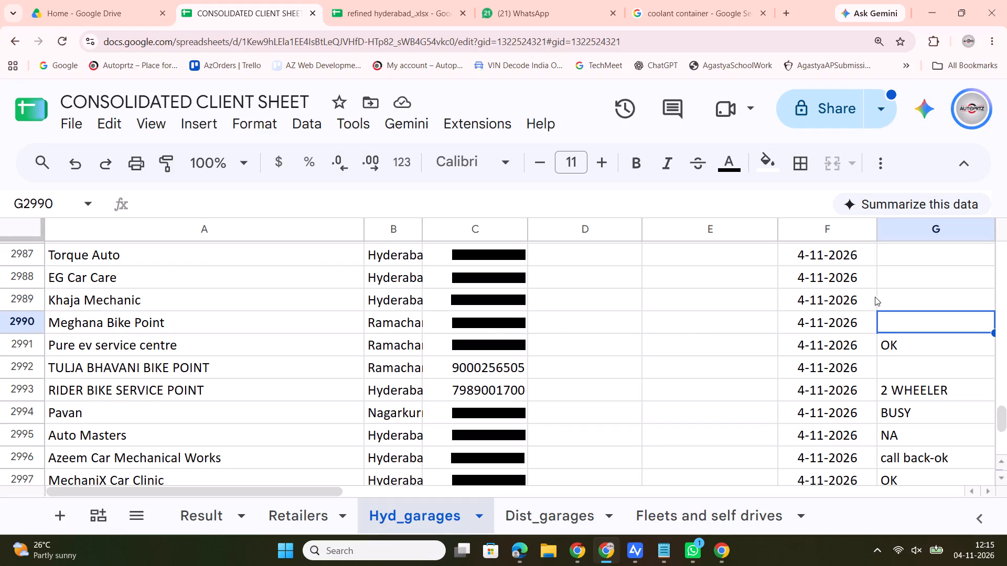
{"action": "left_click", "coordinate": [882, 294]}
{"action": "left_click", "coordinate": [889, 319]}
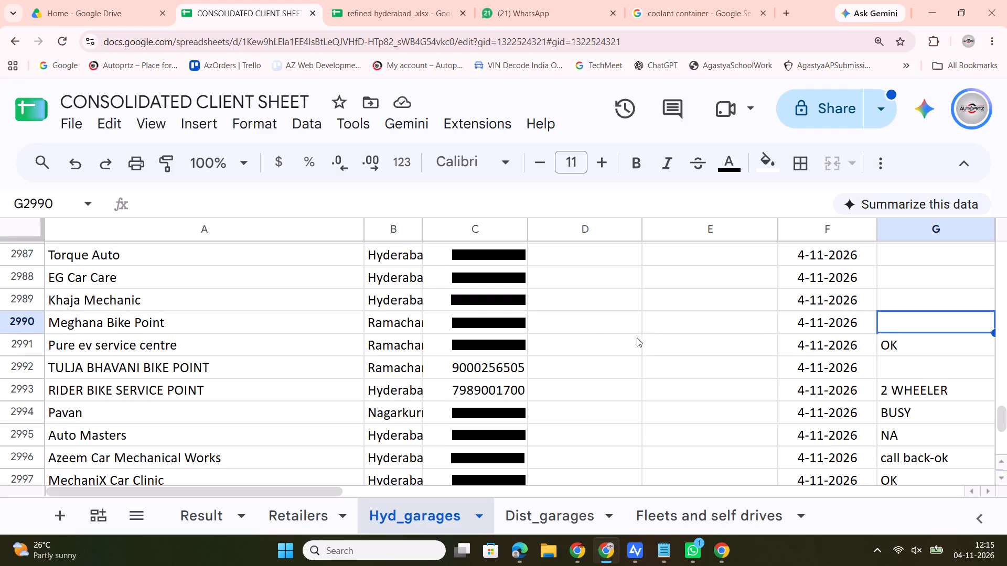
Fill the caller name VAISHU upward in column E from Anam Motor Works in row 3009 to Meghana Bike Point in row 2990.
{"action": "scroll", "coordinate": [776, 422], "scroll_direction": "down", "scroll_amount": 7}
{"action": "left_click", "coordinate": [720, 286]}
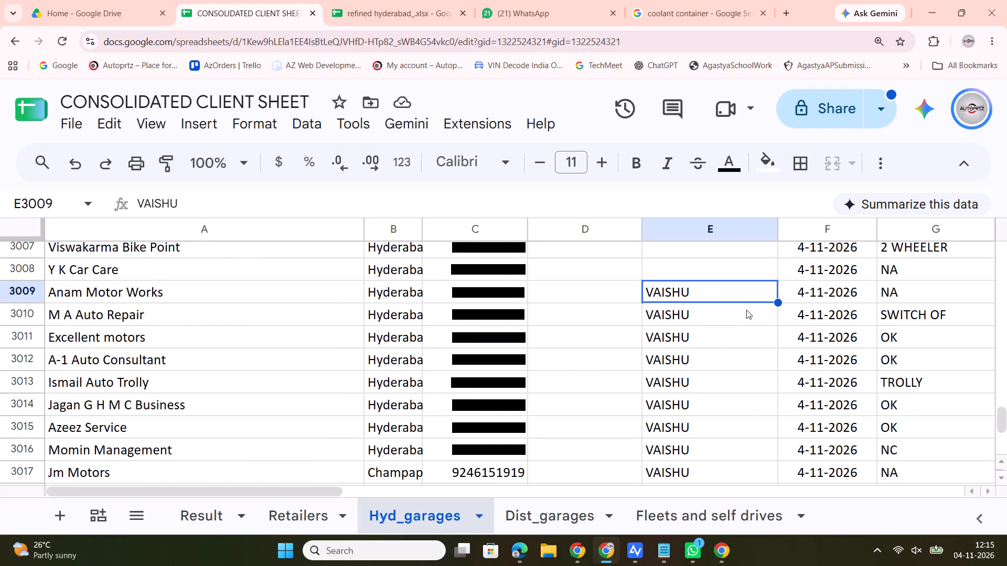
{"action": "left_click_drag", "start_coordinate": [776, 302], "coordinate": [772, 186]}
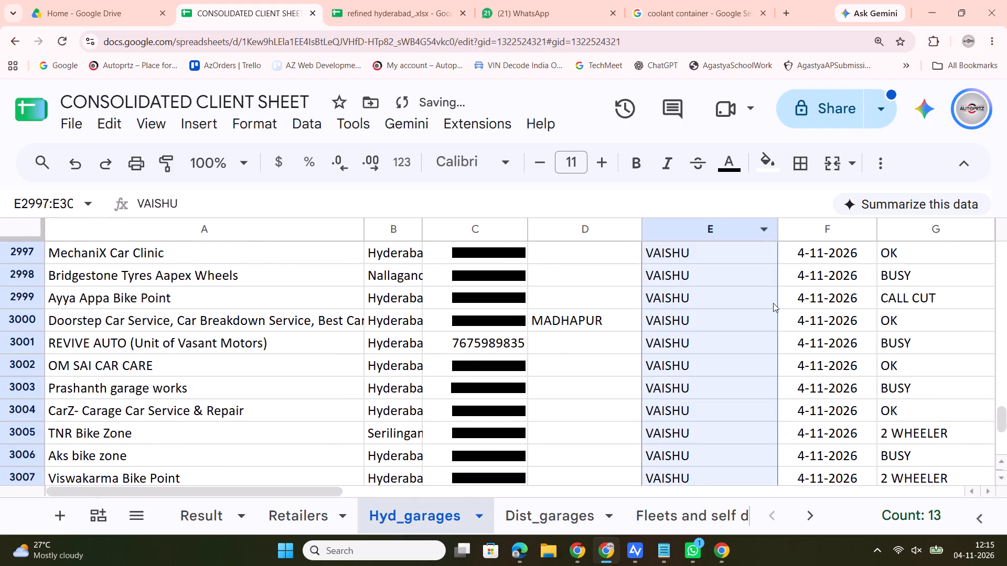
{"action": "scroll", "coordinate": [754, 366], "scroll_direction": "up", "scroll_amount": 2}
{"action": "left_click", "coordinate": [735, 381]}
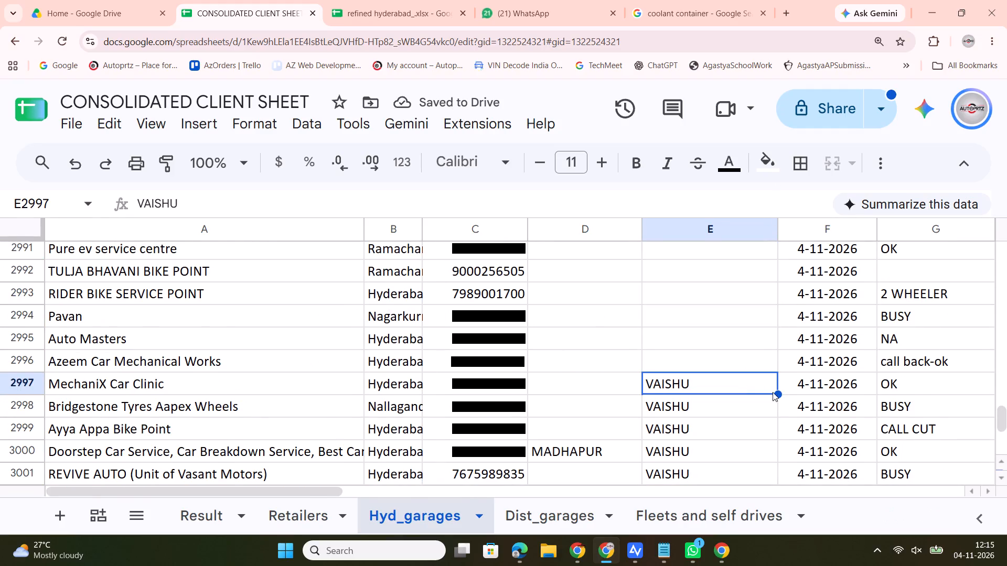
{"action": "left_click_drag", "start_coordinate": [776, 393], "coordinate": [767, 214]}
{"action": "scroll", "coordinate": [777, 395], "scroll_direction": "up", "scroll_amount": 2}
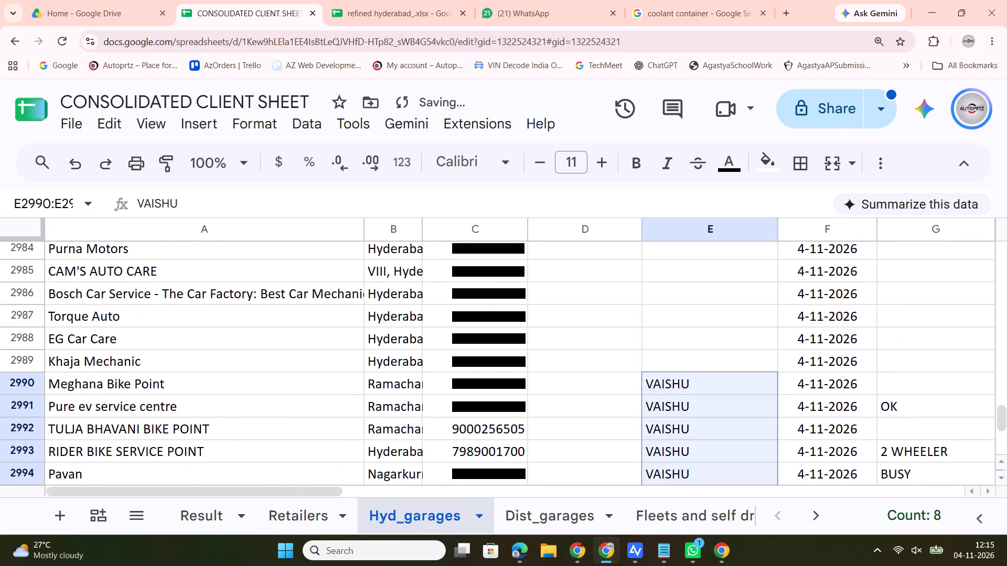
Review the column G call remarks from row 2990 down to Sree Motors Group in row 3042.
{"action": "scroll", "coordinate": [777, 395], "scroll_direction": "down", "scroll_amount": 2}
{"action": "left_click", "coordinate": [914, 271]}
{"action": "left_click", "coordinate": [904, 323]}
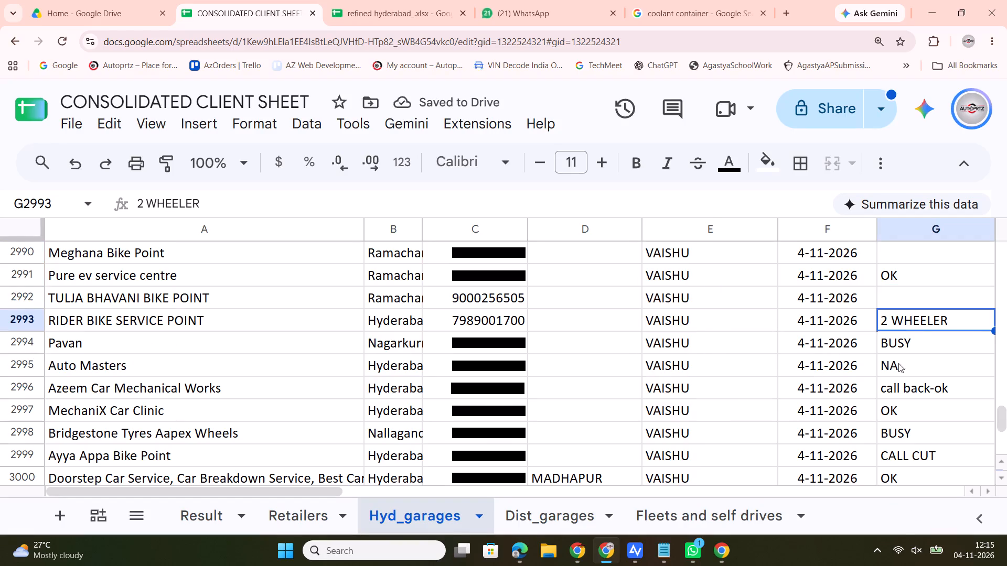
{"action": "left_click", "coordinate": [893, 395]}
{"action": "left_click", "coordinate": [882, 415]}
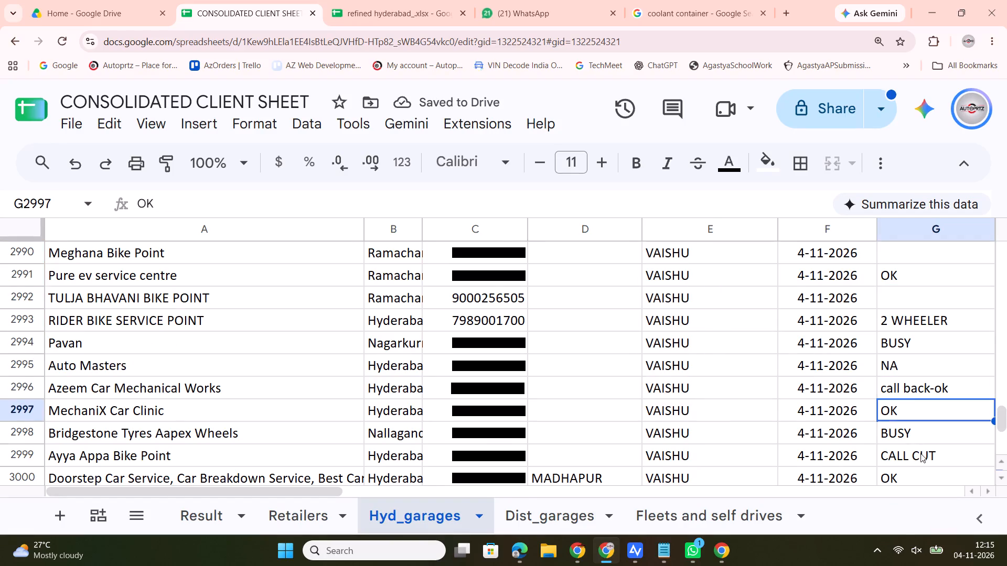
{"action": "left_click", "coordinate": [920, 454]}
{"action": "scroll", "coordinate": [925, 453], "scroll_direction": "down", "scroll_amount": 2}
{"action": "left_click", "coordinate": [913, 344]}
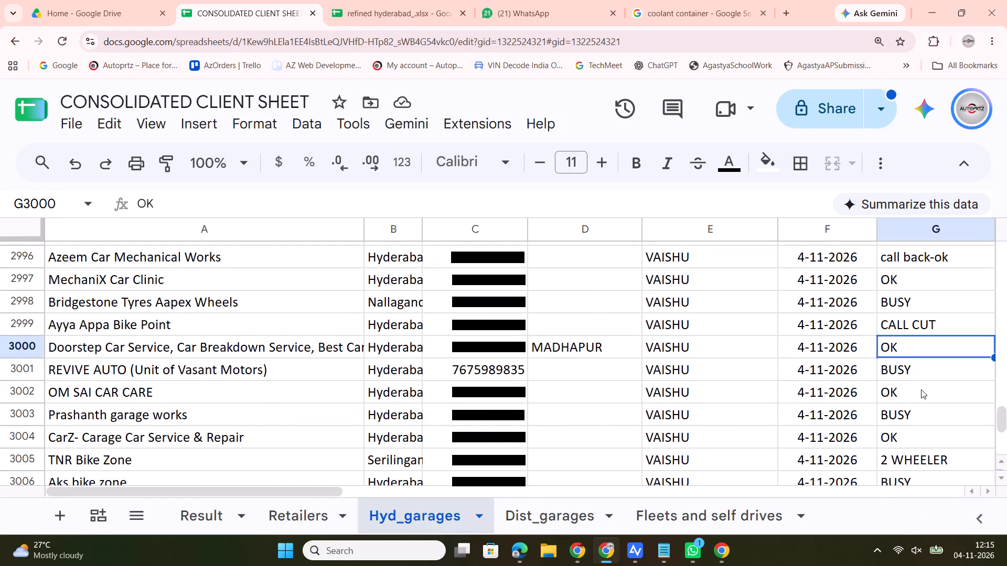
{"action": "left_click", "coordinate": [921, 389]}
{"action": "left_click", "coordinate": [919, 435]}
{"action": "left_click", "coordinate": [919, 461]}
{"action": "scroll", "coordinate": [912, 427], "scroll_direction": "down", "scroll_amount": 2}
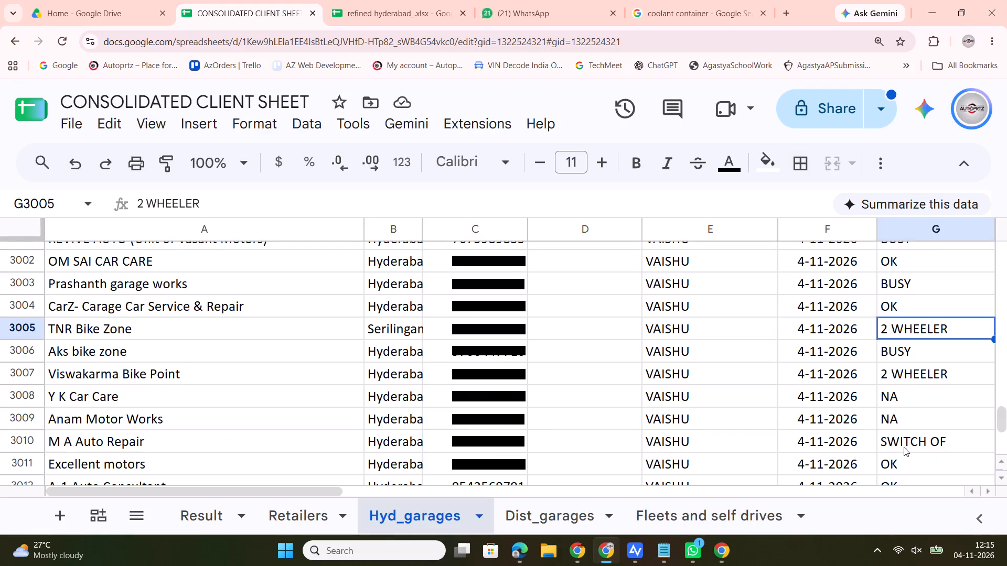
{"action": "left_click", "coordinate": [907, 440]}
{"action": "left_click", "coordinate": [907, 462]}
{"action": "scroll", "coordinate": [907, 462], "scroll_direction": "down", "scroll_amount": 2}
{"action": "left_click", "coordinate": [917, 352]}
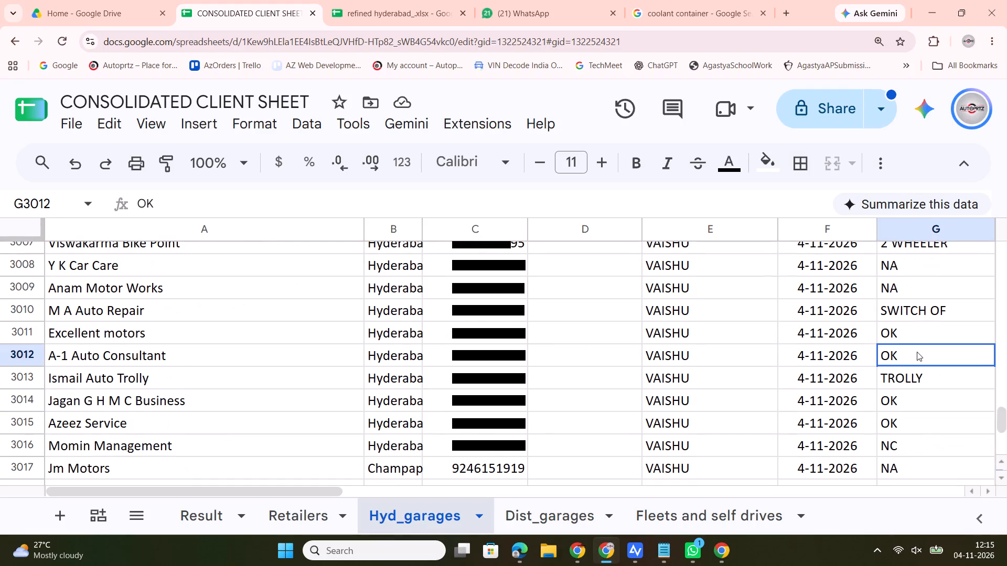
{"action": "left_click", "coordinate": [911, 385]}
{"action": "left_click", "coordinate": [902, 402]}
{"action": "left_click", "coordinate": [902, 416]}
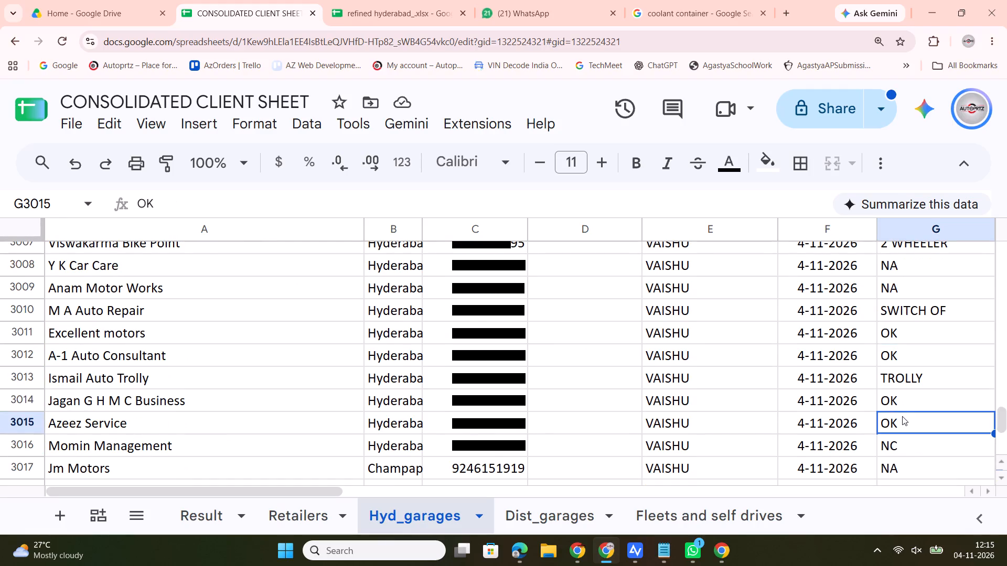
{"action": "scroll", "coordinate": [904, 417], "scroll_direction": "down", "scroll_amount": 2}
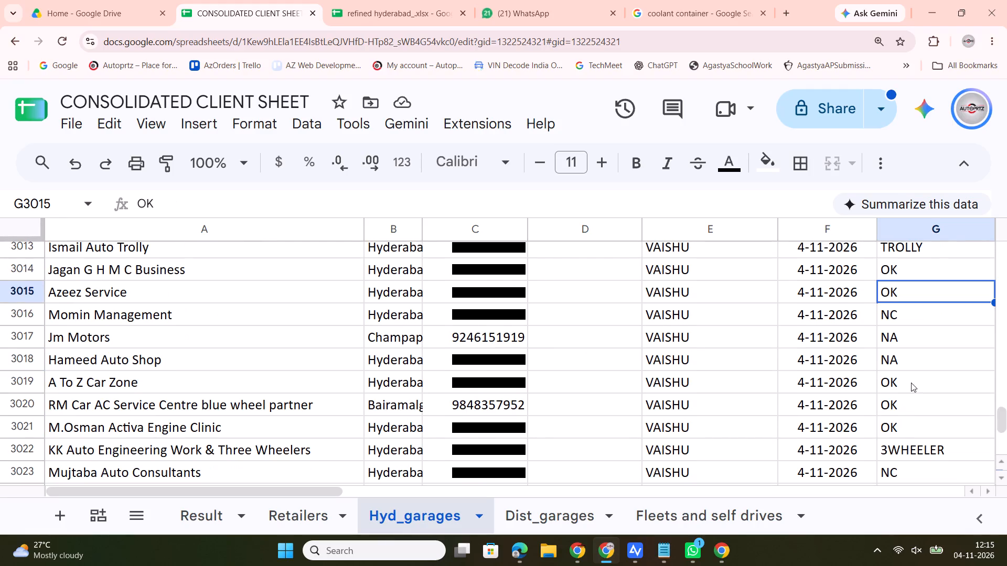
{"action": "left_click", "coordinate": [911, 383]}
{"action": "left_click", "coordinate": [907, 398]}
{"action": "left_click", "coordinate": [908, 422]}
{"action": "scroll", "coordinate": [907, 423], "scroll_direction": "down", "scroll_amount": 1}
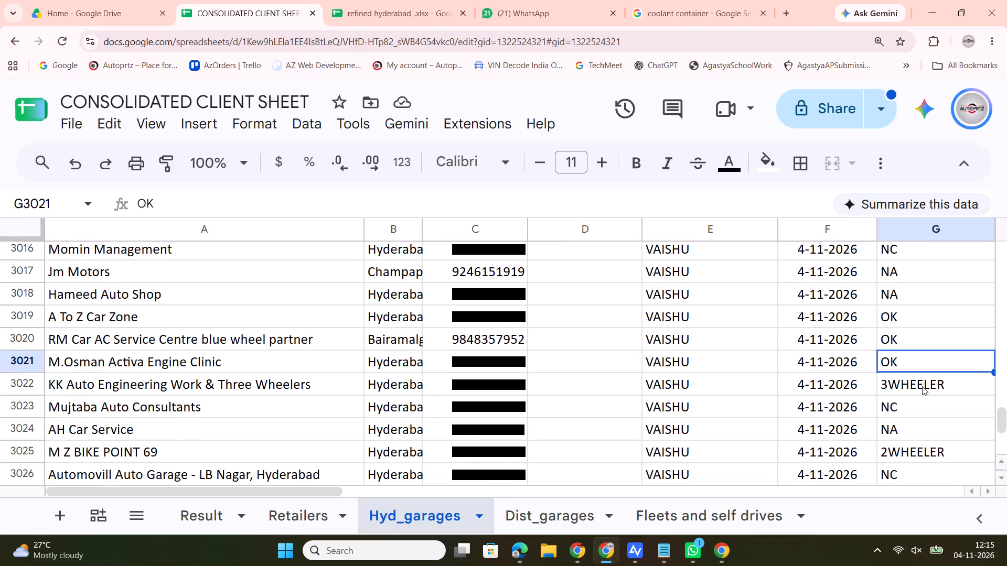
{"action": "left_click", "coordinate": [922, 386]}
{"action": "left_click", "coordinate": [908, 451]}
{"action": "scroll", "coordinate": [921, 432], "scroll_direction": "down", "scroll_amount": 3}
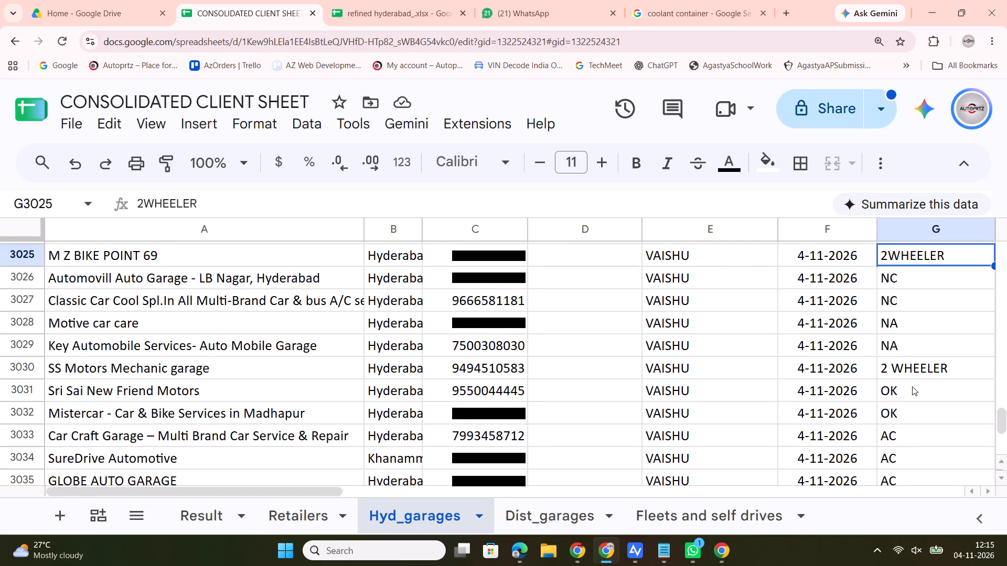
{"action": "left_click", "coordinate": [902, 395]}
{"action": "left_click", "coordinate": [906, 420]}
{"action": "left_click", "coordinate": [904, 435]}
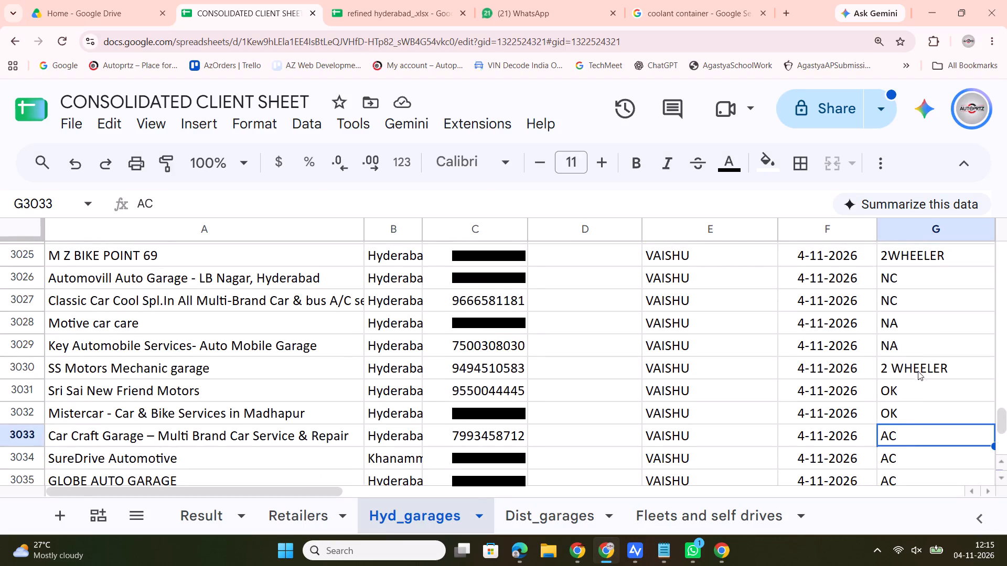
{"action": "scroll", "coordinate": [907, 460], "scroll_direction": "down", "scroll_amount": 2}
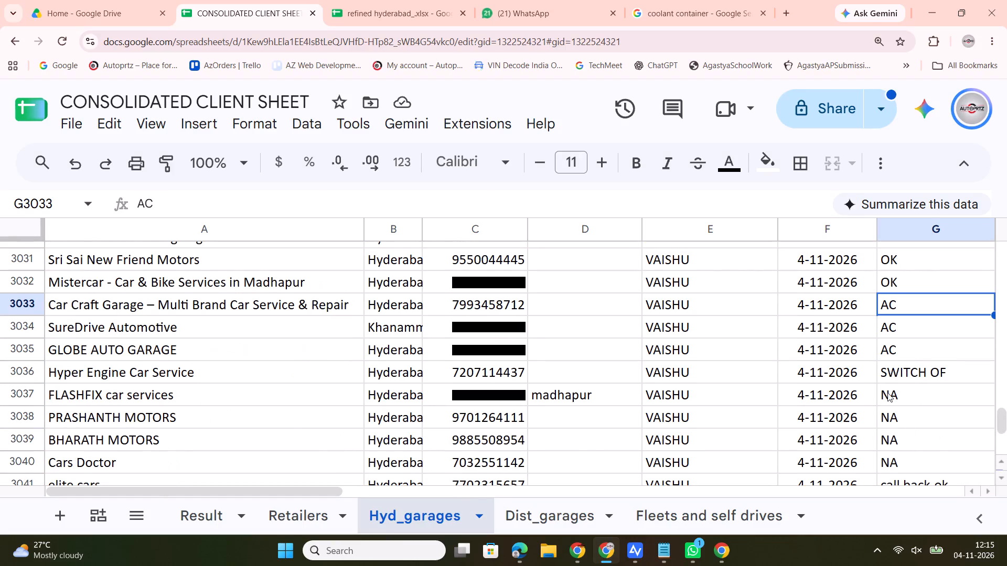
{"action": "scroll", "coordinate": [907, 376], "scroll_direction": "down", "scroll_amount": 2}
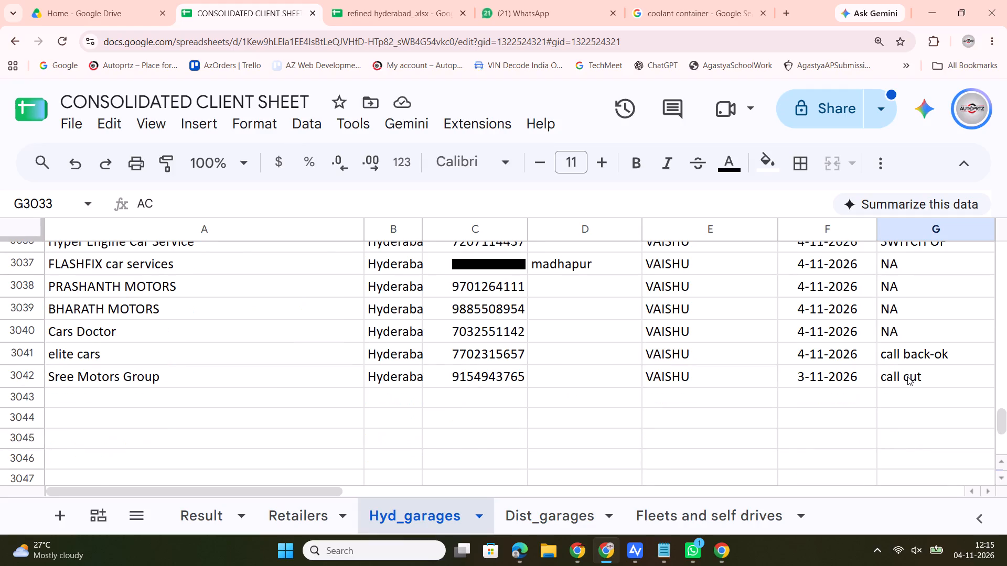
{"action": "left_click", "coordinate": [937, 349]}
{"action": "left_click", "coordinate": [925, 383]}
Enter NA as the column G call remark for Meghana Bike Point in row 2990.
{"action": "scroll", "coordinate": [925, 383], "scroll_direction": "up", "scroll_amount": 7}
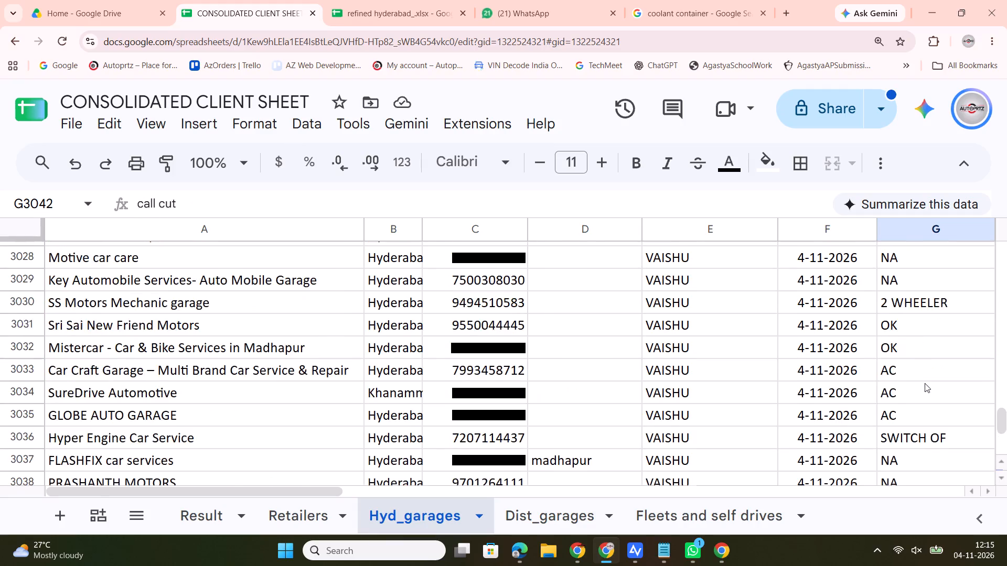
{"action": "scroll", "coordinate": [925, 383], "scroll_direction": "up", "scroll_amount": 18}
{"action": "scroll", "coordinate": [925, 383], "scroll_direction": "down", "scroll_amount": 9}
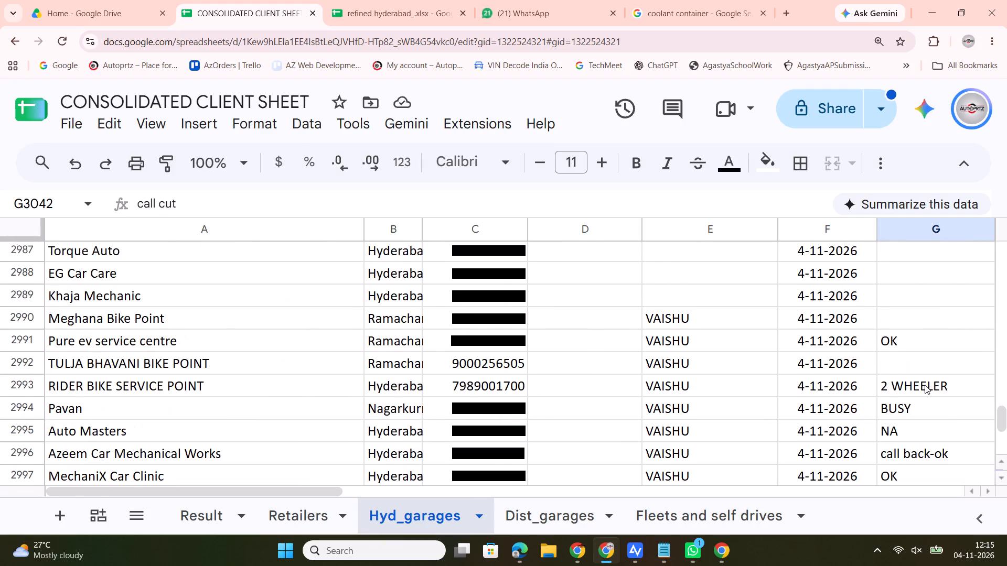
{"action": "scroll", "coordinate": [925, 385], "scroll_direction": "up", "scroll_amount": 1}
{"action": "left_click", "coordinate": [889, 322]}
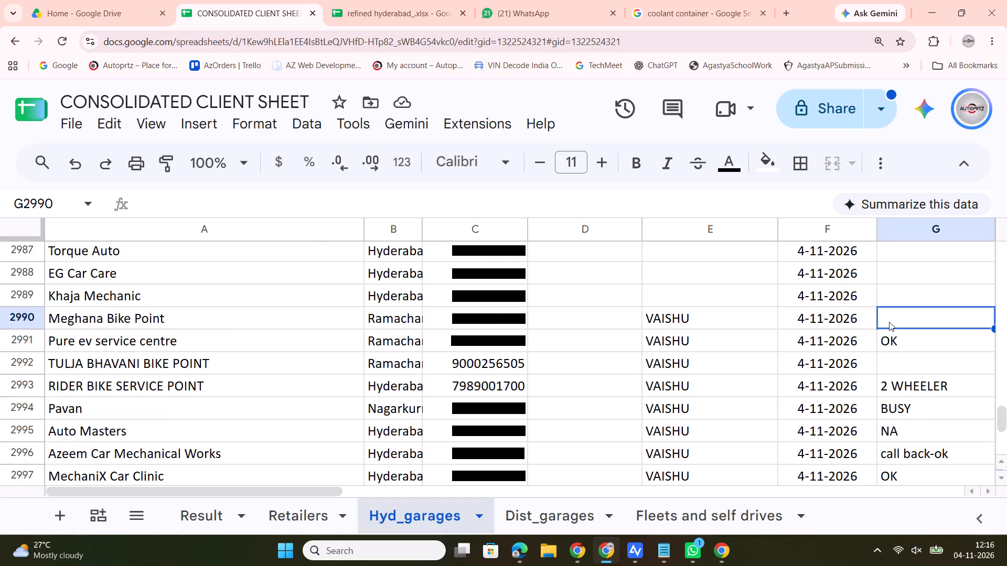
{"action": "type", "text": "NA"}
{"action": "key", "text": "Up"}
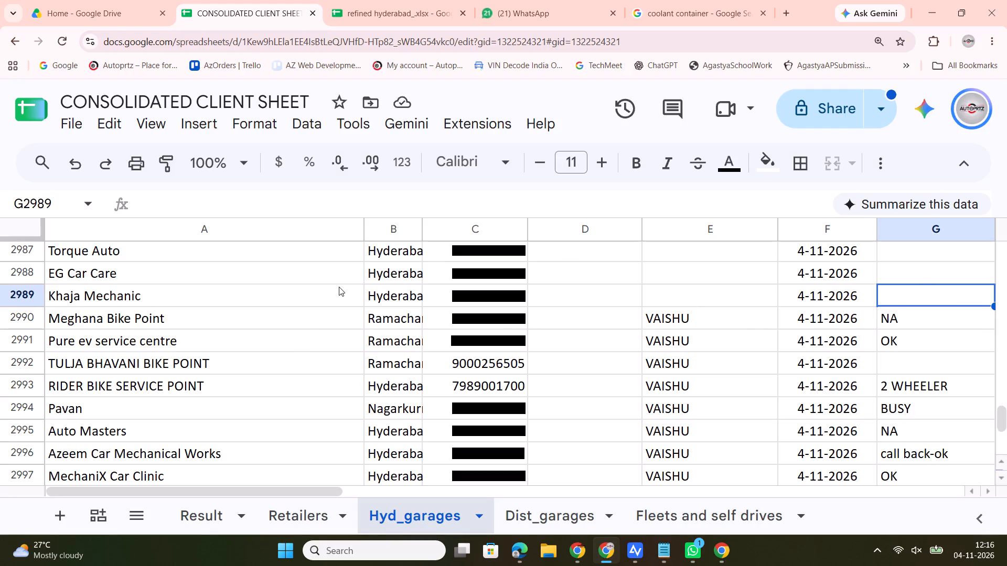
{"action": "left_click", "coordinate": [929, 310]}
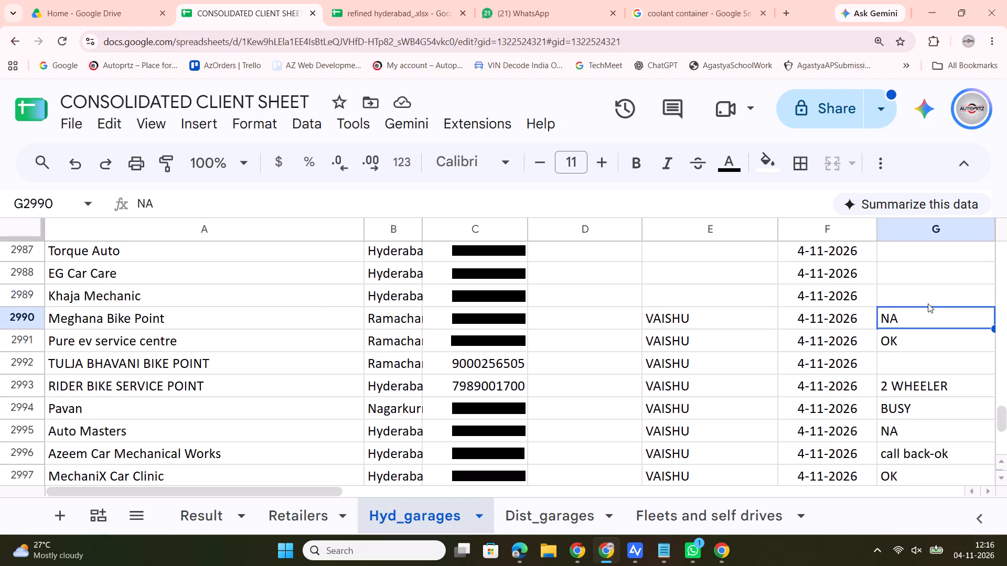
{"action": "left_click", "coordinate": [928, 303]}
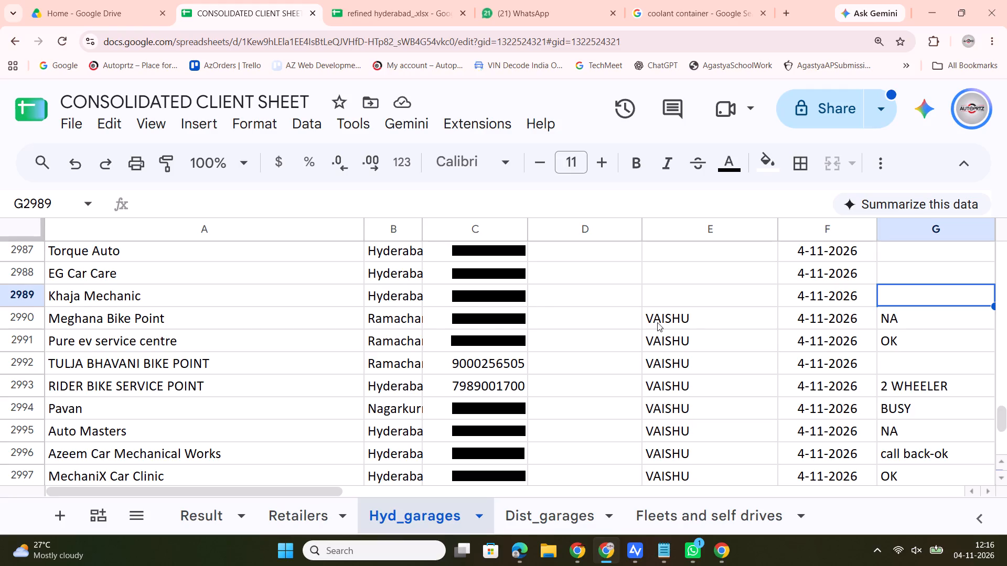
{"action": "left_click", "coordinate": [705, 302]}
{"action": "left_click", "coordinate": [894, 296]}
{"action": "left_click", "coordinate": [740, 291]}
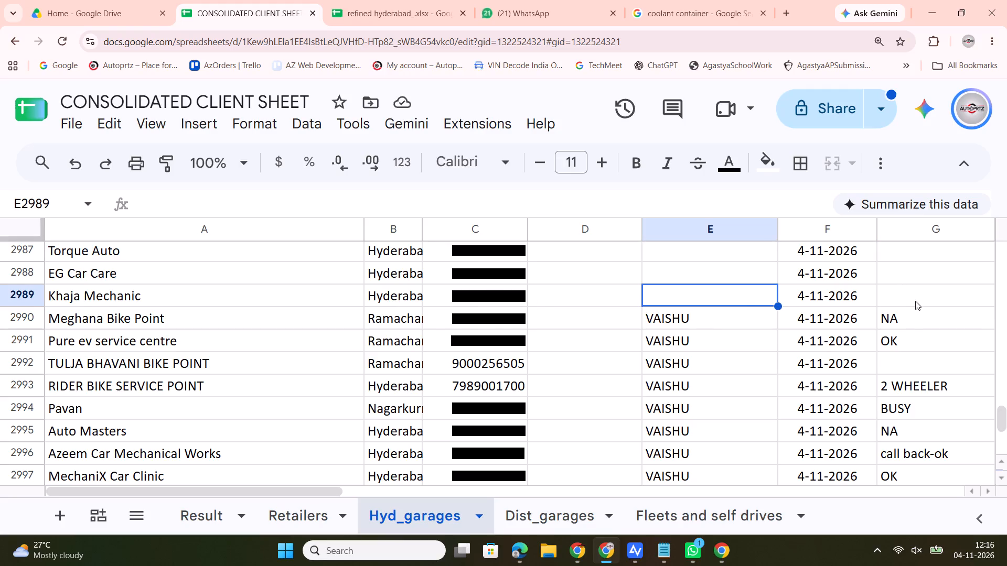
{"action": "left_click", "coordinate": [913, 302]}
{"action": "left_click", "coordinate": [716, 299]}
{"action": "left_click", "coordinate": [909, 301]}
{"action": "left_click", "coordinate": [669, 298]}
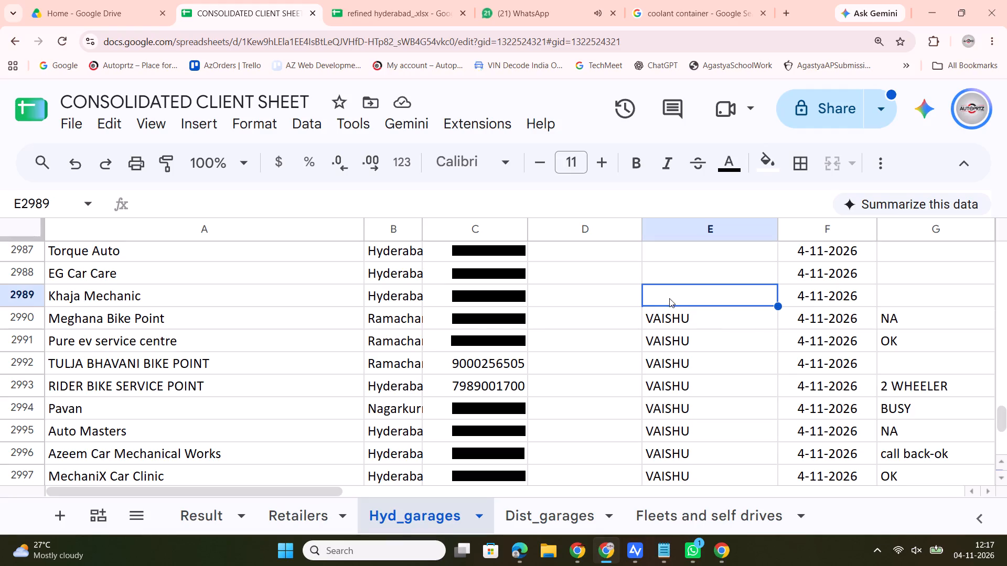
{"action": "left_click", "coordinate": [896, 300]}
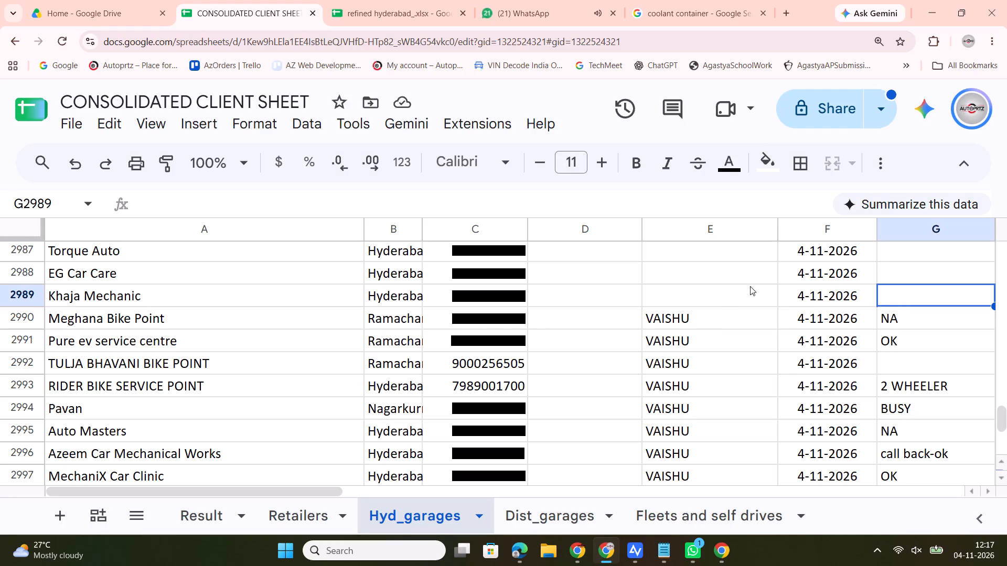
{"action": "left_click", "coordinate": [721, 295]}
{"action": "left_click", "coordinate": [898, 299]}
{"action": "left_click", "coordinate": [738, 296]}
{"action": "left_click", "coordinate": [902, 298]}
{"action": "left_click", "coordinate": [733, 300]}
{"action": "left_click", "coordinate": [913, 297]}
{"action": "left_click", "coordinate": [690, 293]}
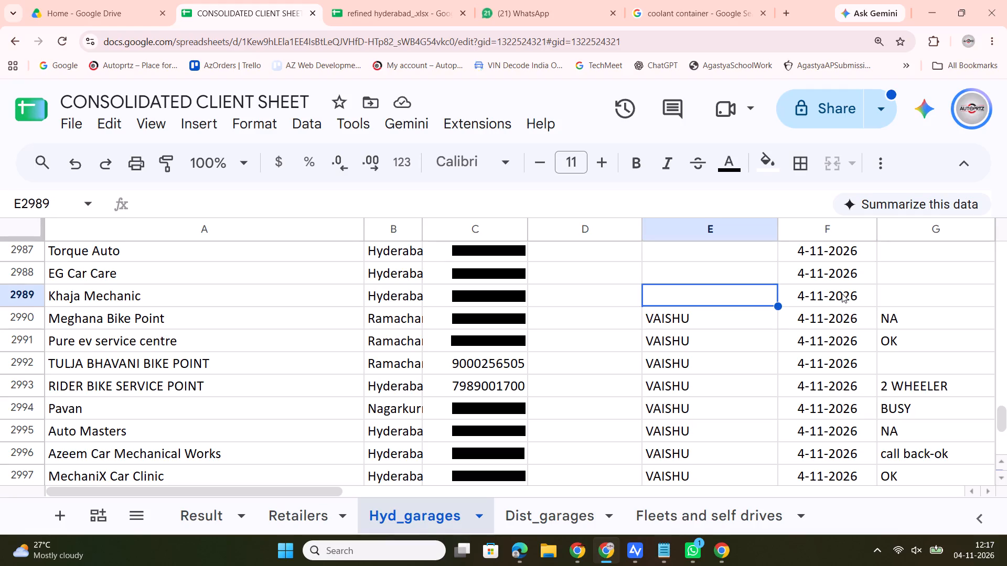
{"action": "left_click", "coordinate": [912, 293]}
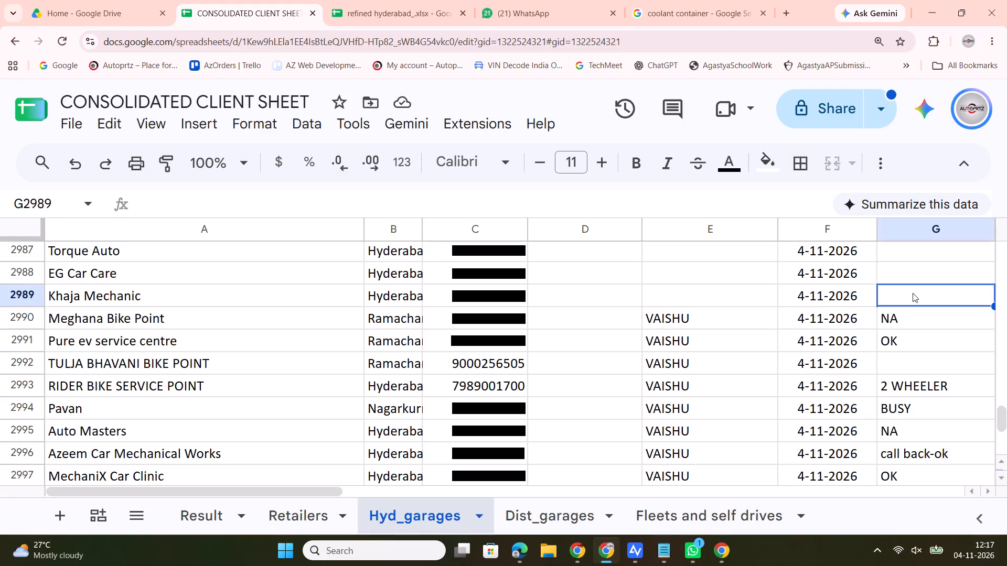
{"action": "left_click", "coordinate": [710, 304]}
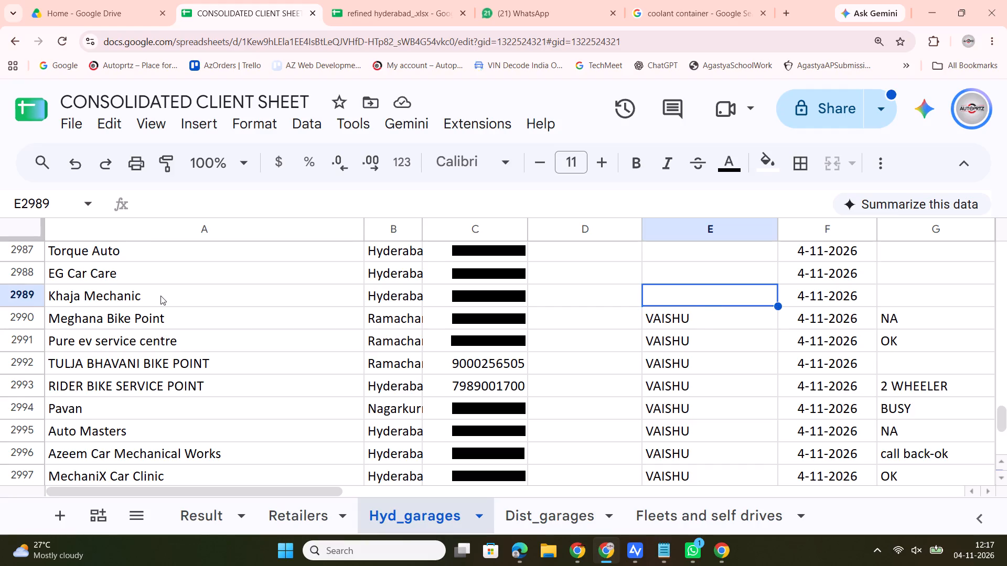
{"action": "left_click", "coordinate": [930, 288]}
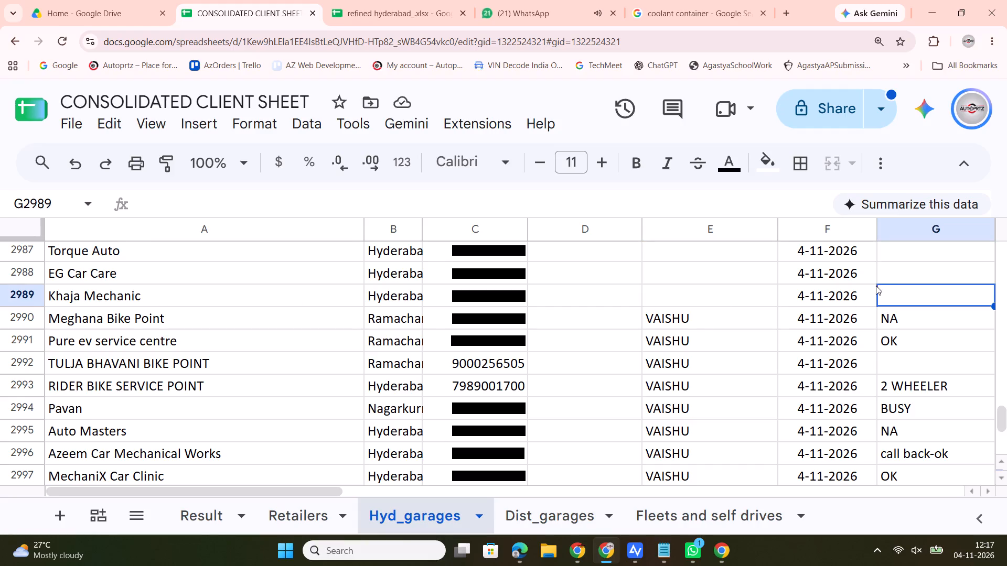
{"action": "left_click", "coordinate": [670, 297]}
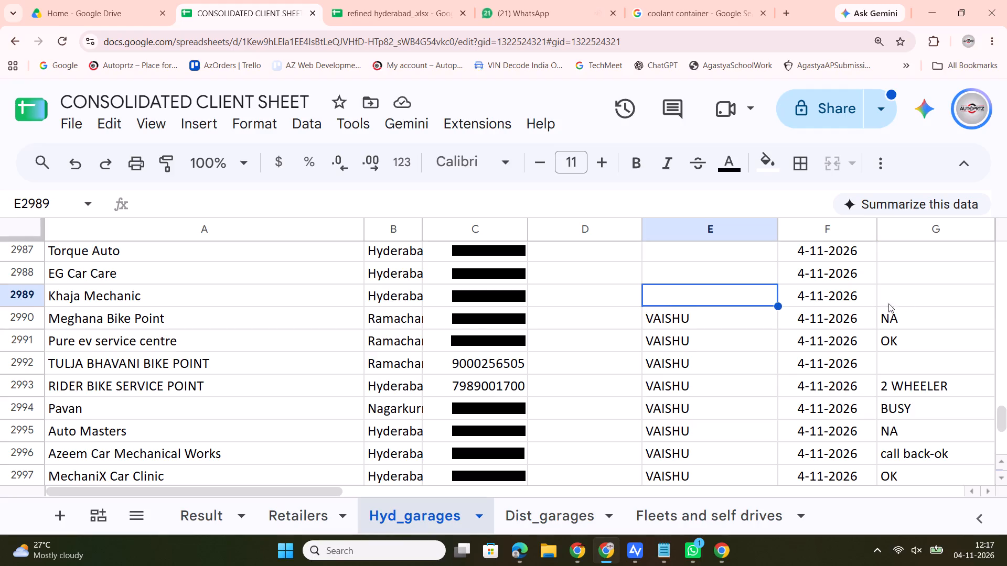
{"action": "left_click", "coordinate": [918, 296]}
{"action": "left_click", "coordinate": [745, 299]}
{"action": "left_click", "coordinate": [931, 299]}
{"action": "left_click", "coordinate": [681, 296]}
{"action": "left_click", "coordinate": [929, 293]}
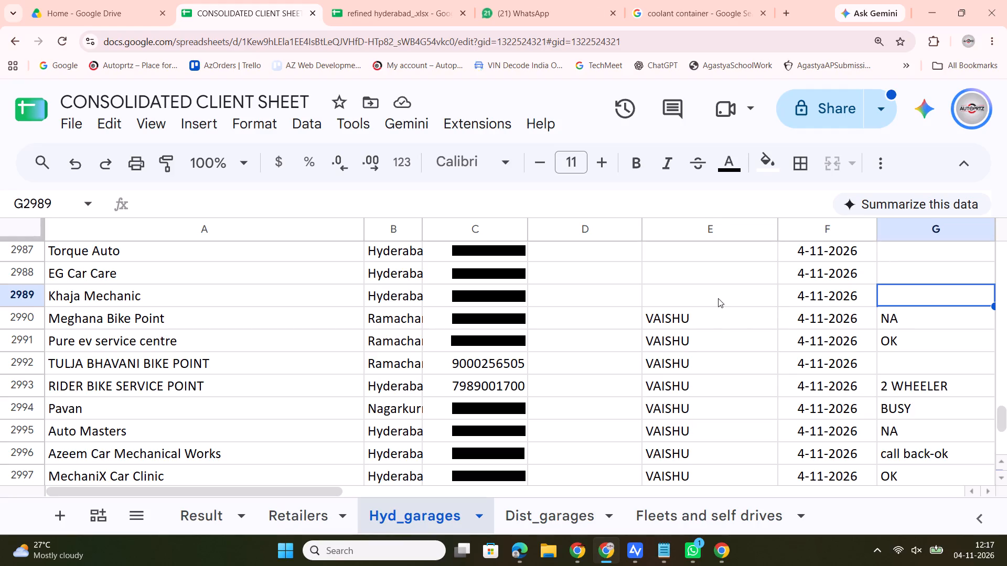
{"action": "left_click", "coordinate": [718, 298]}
{"action": "left_click", "coordinate": [939, 293]}
{"action": "type", "text": "OK"}
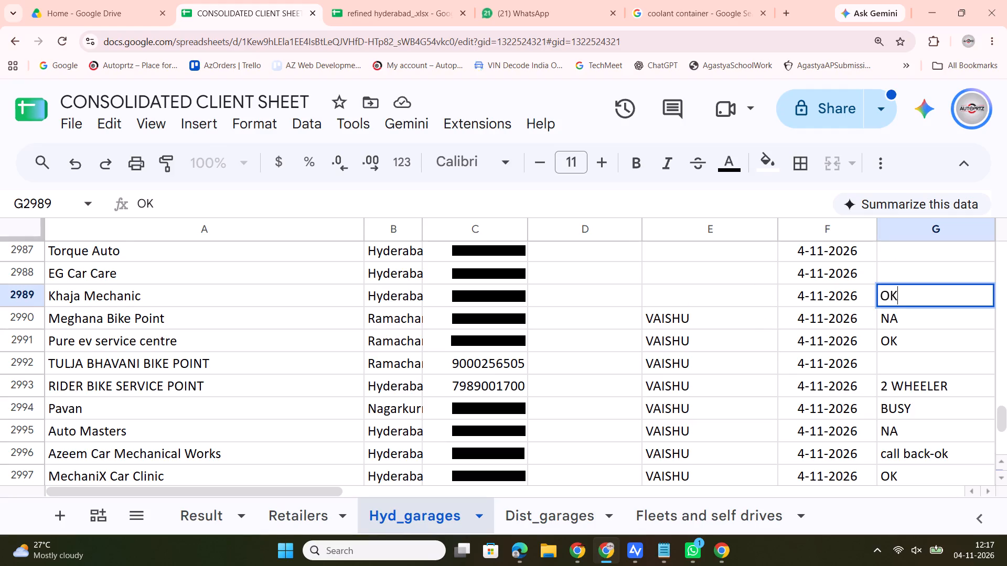
{"action": "key", "text": "Up"}
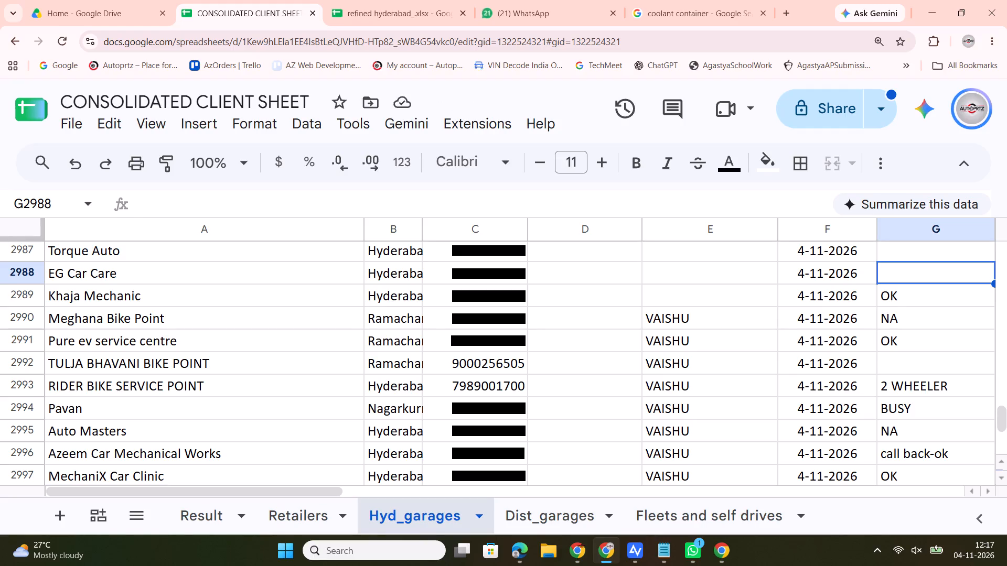
Select the column G call remark cell for Torque Auto in row 2987.
{"action": "left_click", "coordinate": [893, 247]}
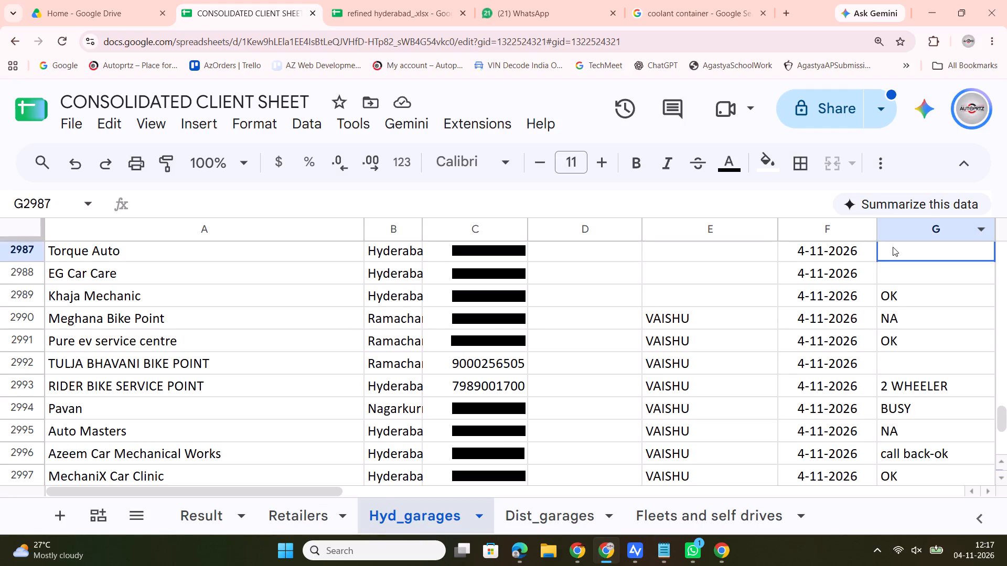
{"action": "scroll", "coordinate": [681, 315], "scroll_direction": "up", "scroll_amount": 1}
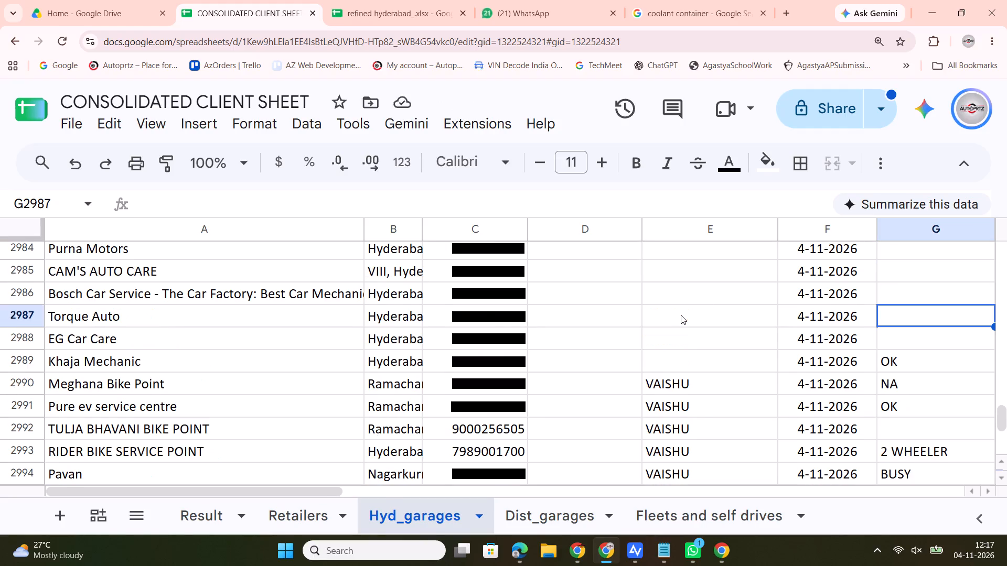
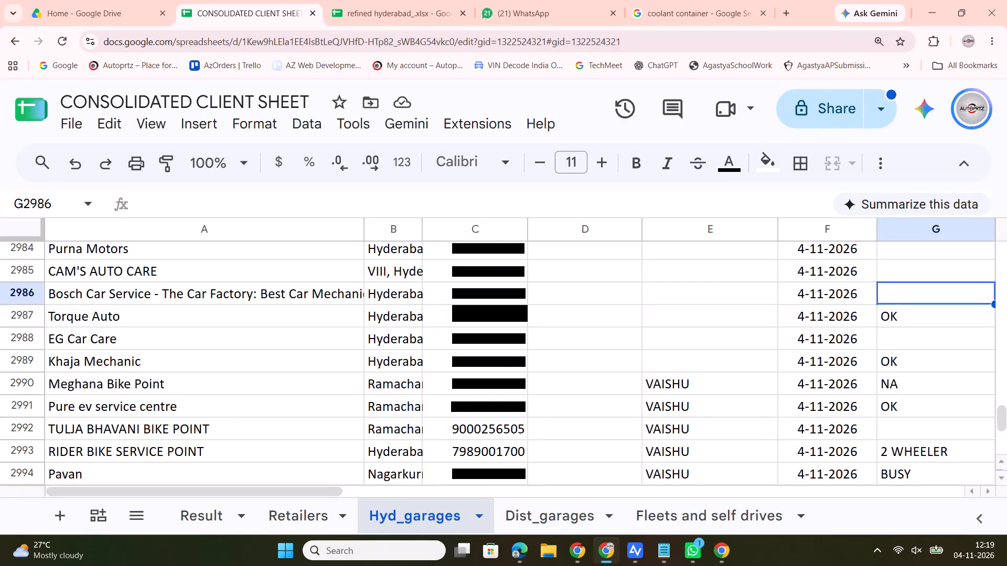
Select the Bosch Car Service garage name cell in column A, row 2986, to read its full name.
{"action": "left_click", "coordinate": [217, 300]}
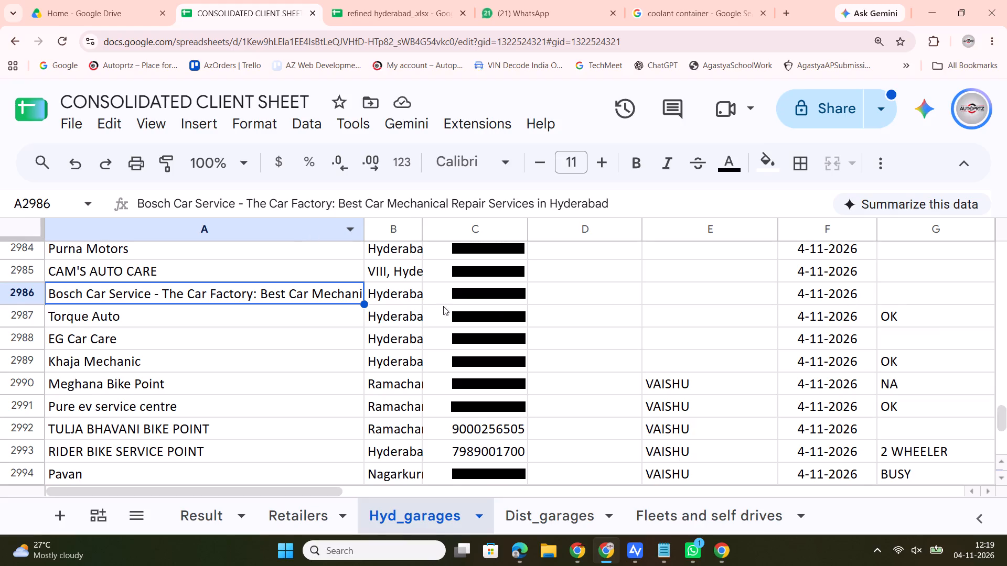
Enter NA as the column G call remark for Bosch Car Service - The Car Factory in row 2986.
{"action": "left_click", "coordinate": [913, 295]}
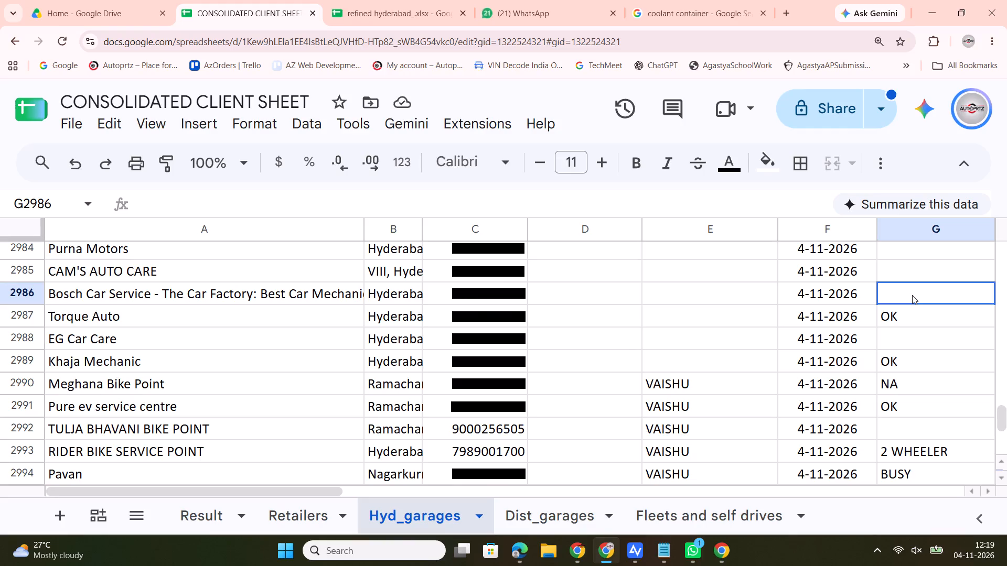
{"action": "type", "text": "NA"}
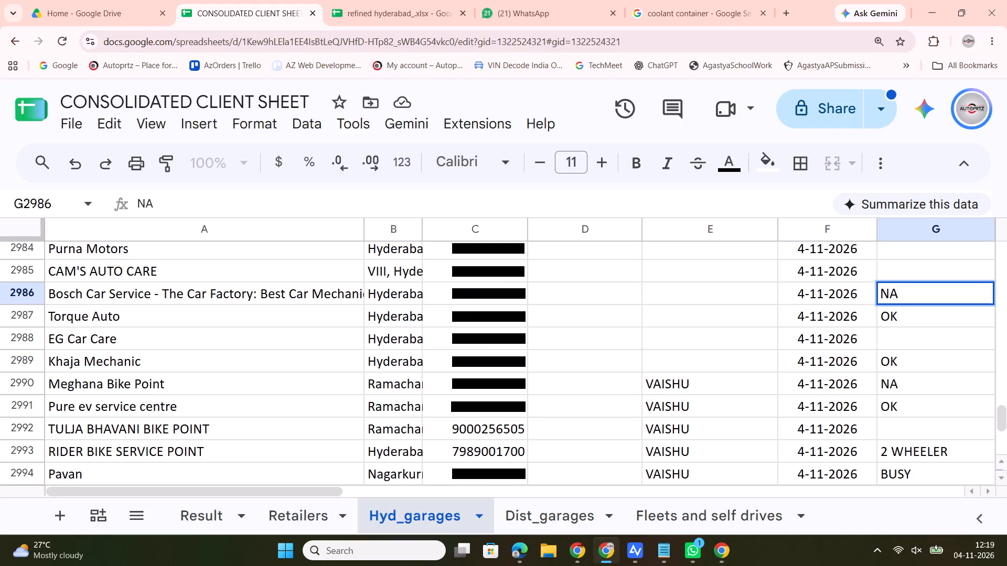
{"action": "key", "text": "Up"}
Enter NA as the column G call remark for CAM'S AUTO CARE in row 2985.
{"action": "key", "text": "Down"}
{"action": "key", "text": "Up"}
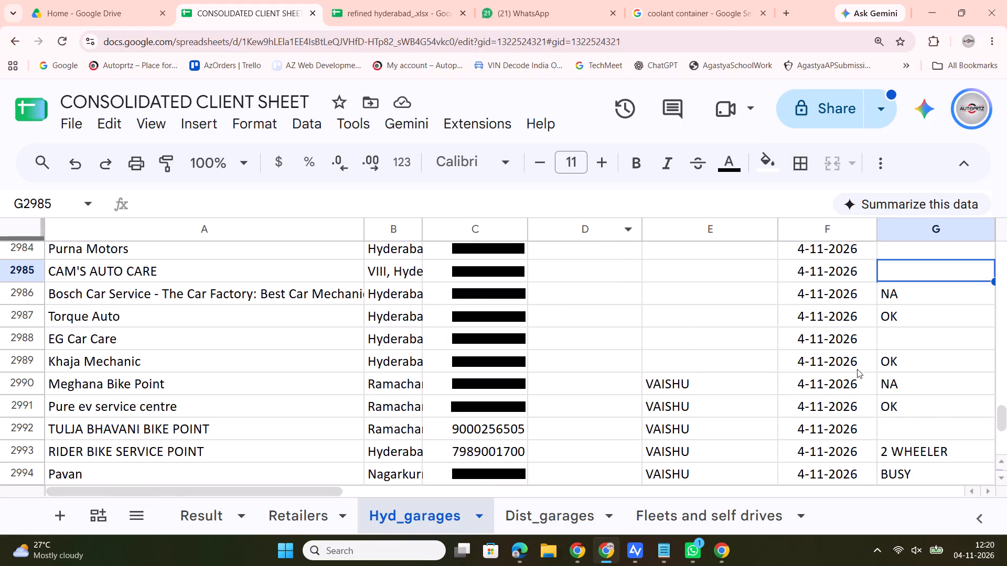
{"action": "scroll", "coordinate": [857, 372], "scroll_direction": "down", "scroll_amount": 20}
{"action": "scroll", "coordinate": [857, 372], "scroll_direction": "down", "scroll_amount": 2}
{"action": "scroll", "coordinate": [856, 380], "scroll_direction": "up", "scroll_amount": 7}
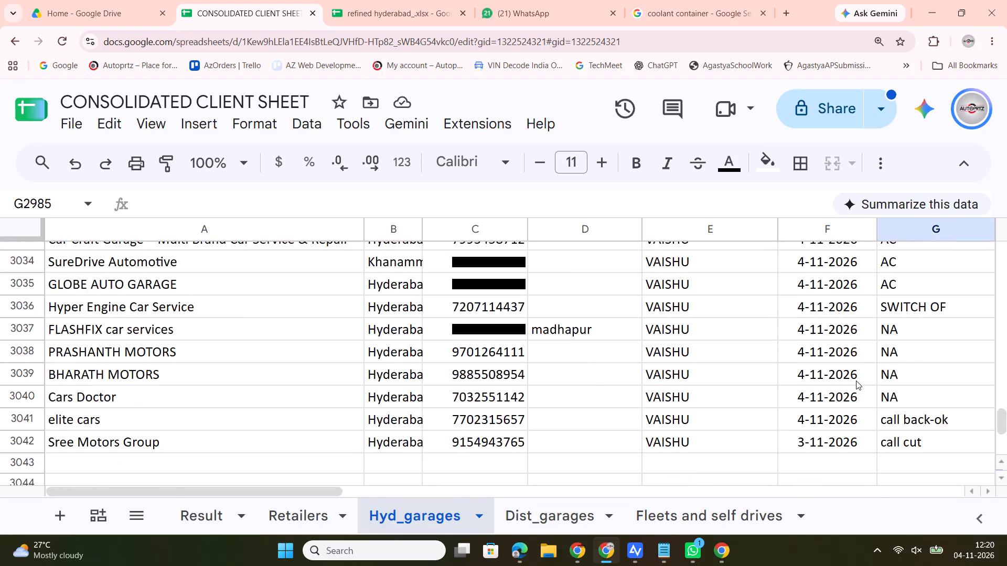
{"action": "scroll", "coordinate": [856, 380], "scroll_direction": "up", "scroll_amount": 17}
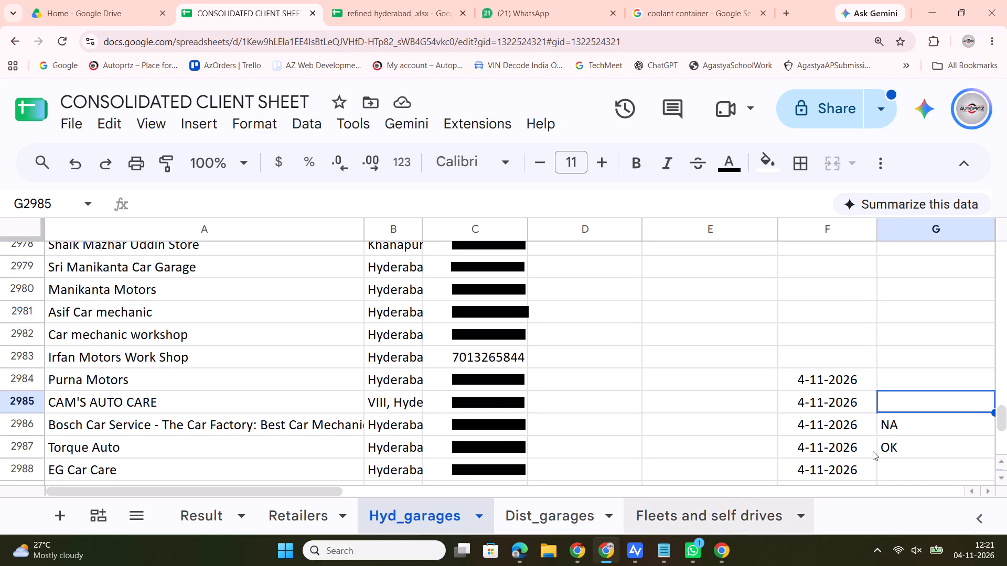
{"action": "type", "text": "NA"}
{"action": "key", "text": "Up"}
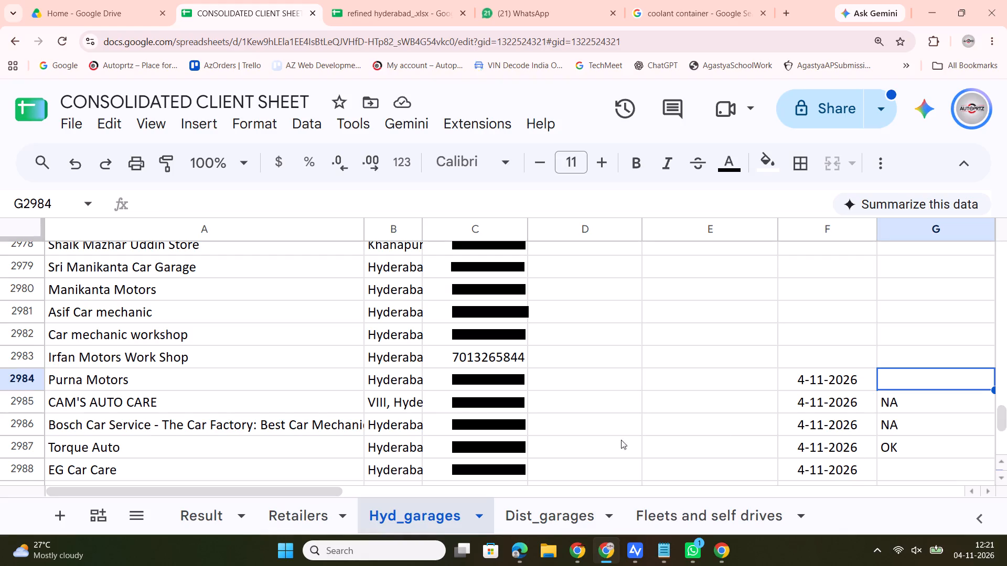
Select the column C phone number cell for CAM'S AUTO CARE in row 2985.
{"action": "left_click", "coordinate": [486, 405]}
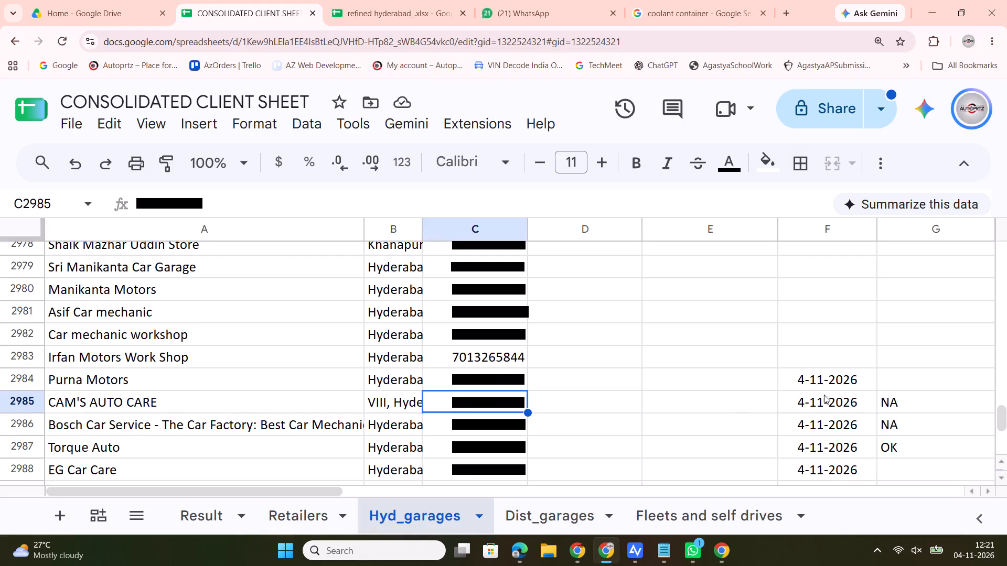
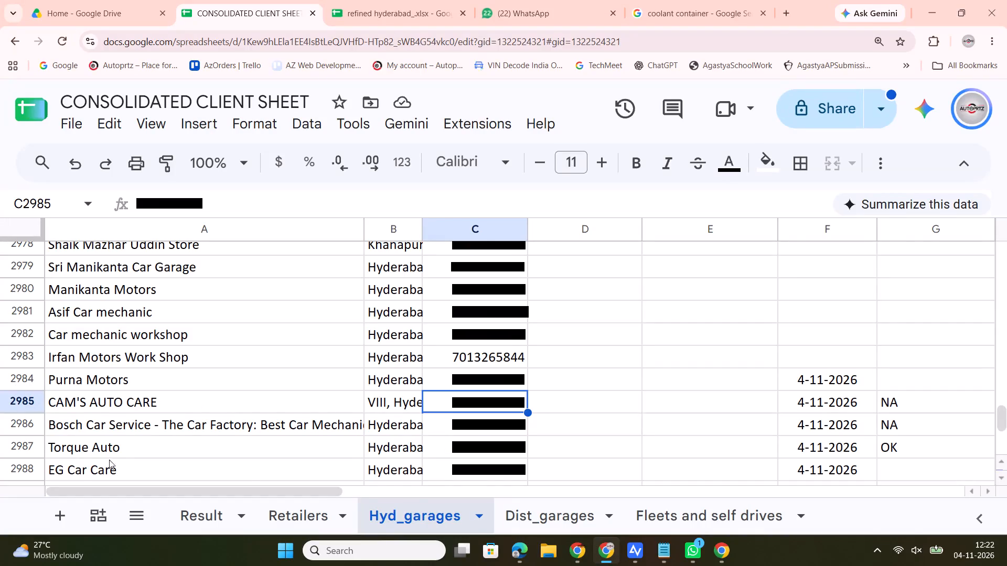
Change the column G call remark for CAM'S AUTO CARE in row 2985 to OK.
{"action": "left_click", "coordinate": [918, 469]}
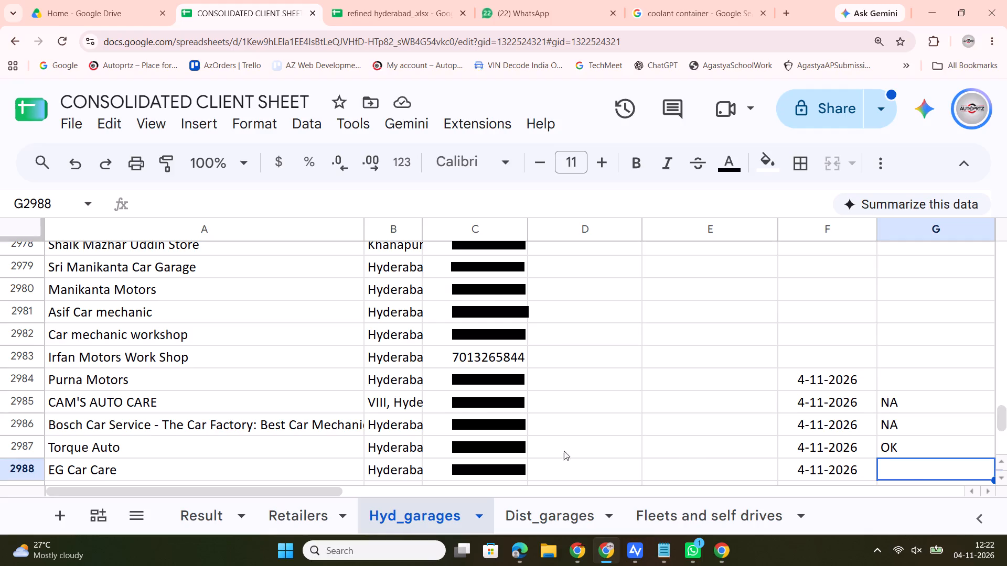
{"action": "left_click", "coordinate": [470, 409]}
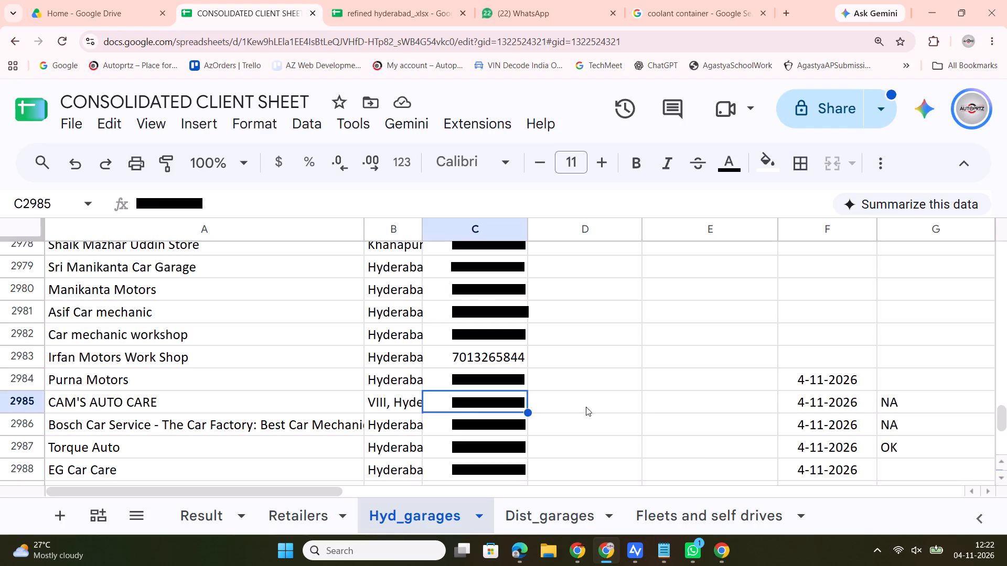
{"action": "left_click", "coordinate": [898, 398]}
{"action": "type", "text": "OK"}
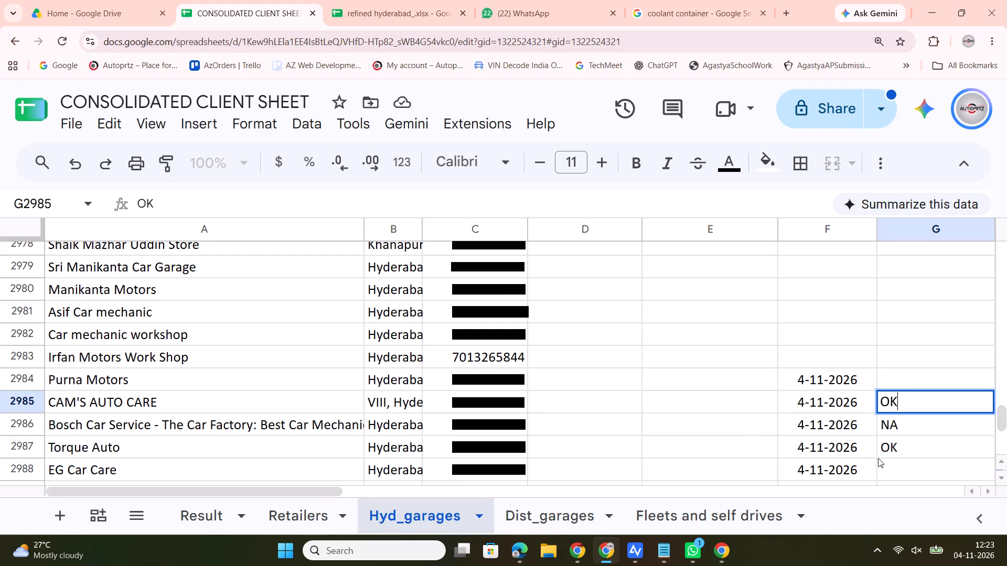
{"action": "left_click", "coordinate": [894, 470]}
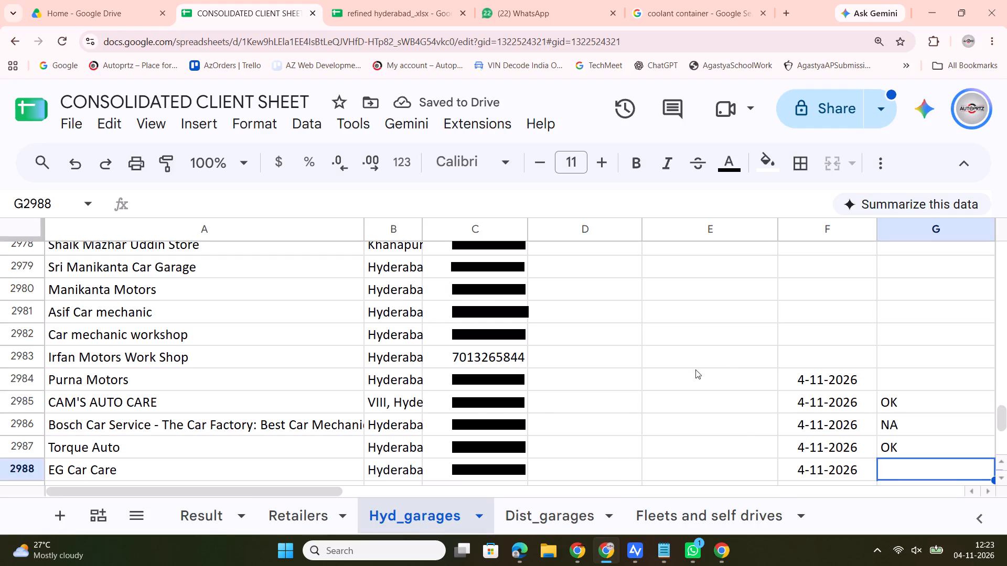
Autofill the 2 WHEELER remark from RIDER BIKE SERVICE POINT in row 2993 up to TULJA BHAVANI BIKE POINT in row 2992.
{"action": "left_click", "coordinate": [905, 376]}
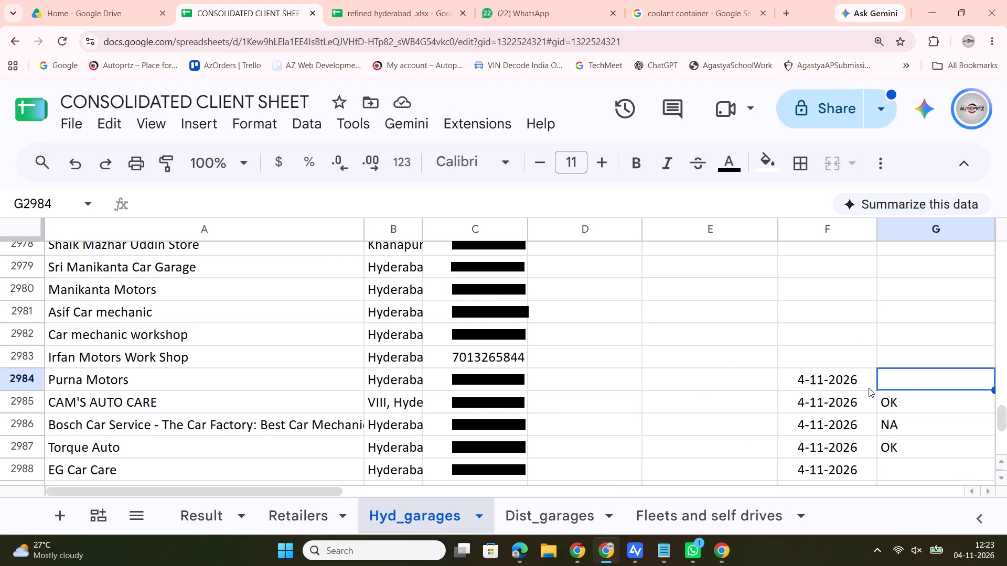
{"action": "scroll", "coordinate": [839, 416], "scroll_direction": "down", "scroll_amount": 2}
{"action": "scroll", "coordinate": [838, 417], "scroll_direction": "up", "scroll_amount": 1}
{"action": "scroll", "coordinate": [855, 414], "scroll_direction": "down", "scroll_amount": 2}
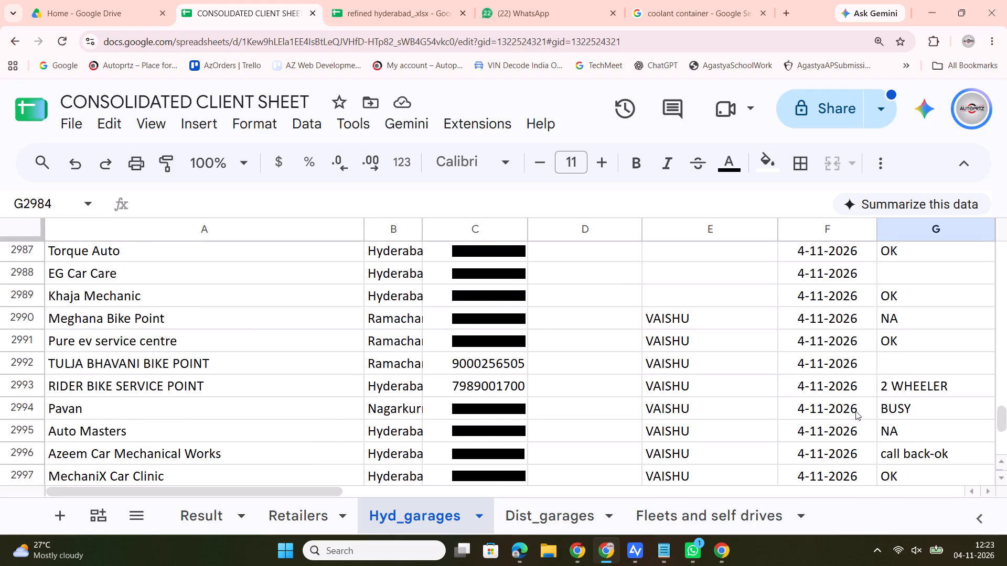
{"action": "left_click", "coordinate": [905, 357]}
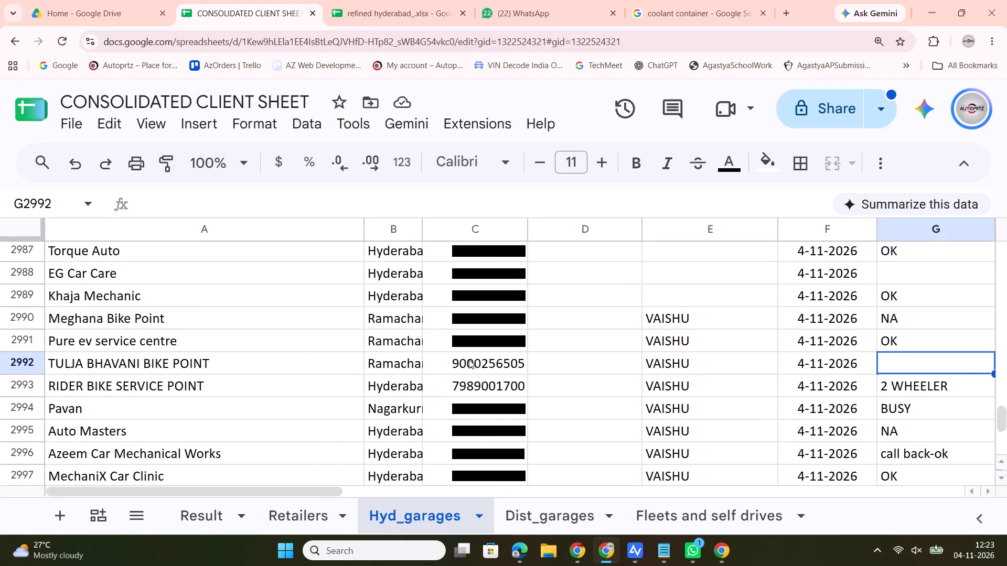
{"action": "left_click", "coordinate": [900, 384]}
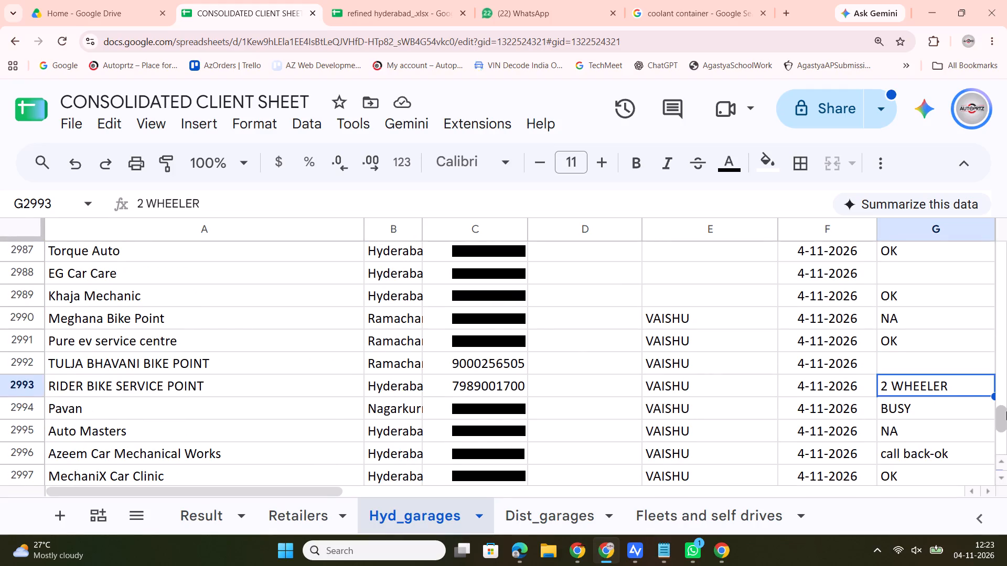
{"action": "left_click_drag", "start_coordinate": [992, 394], "coordinate": [988, 372]}
Fill the caller name VAISHU in column E upward from row 2990 to row 2982.
{"action": "scroll", "coordinate": [988, 372], "scroll_direction": "up", "scroll_amount": 2}
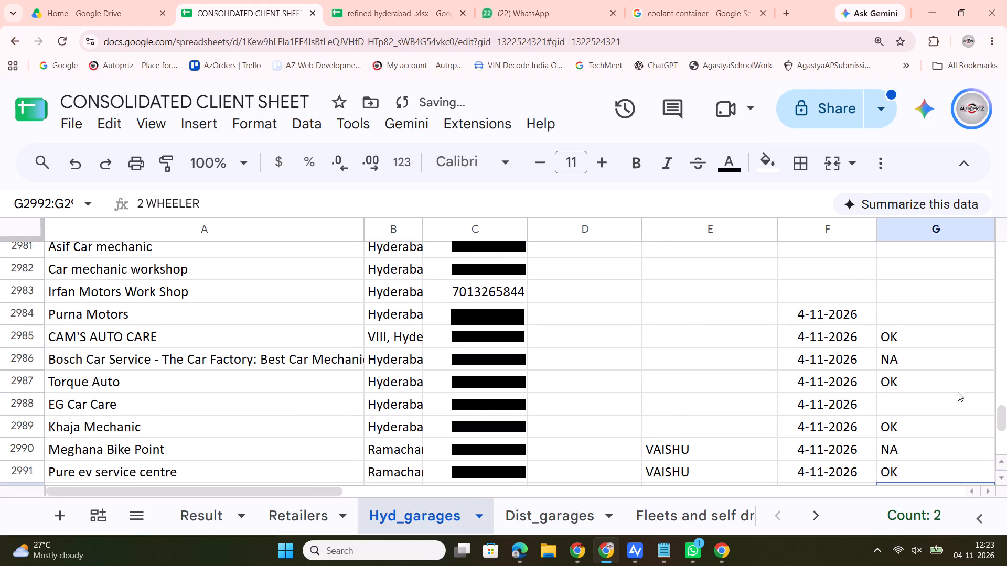
{"action": "left_click", "coordinate": [945, 401]}
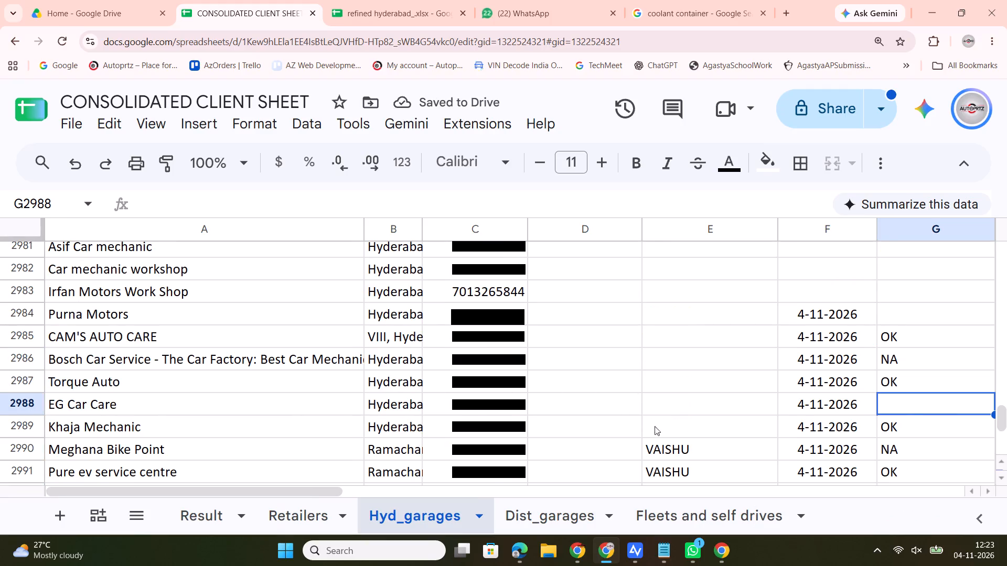
{"action": "left_click", "coordinate": [672, 440]}
{"action": "left_click_drag", "start_coordinate": [775, 461], "coordinate": [775, 390]}
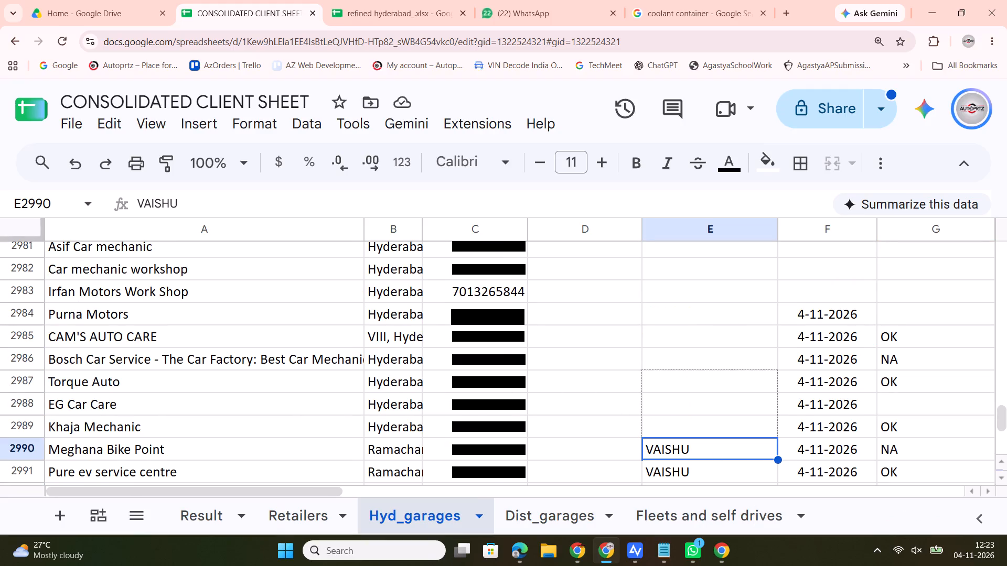
{"action": "left_click_drag", "start_coordinate": [775, 390], "coordinate": [755, 259]}
Enter NA as the column G call remark for Purna Motors in row 2984.
{"action": "left_click", "coordinate": [926, 317]}
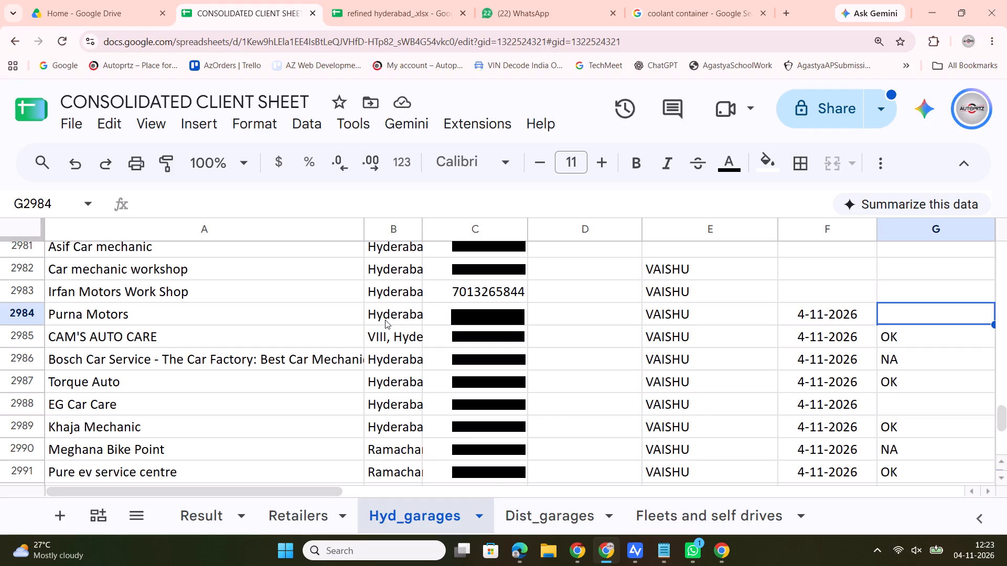
{"action": "left_click", "coordinate": [452, 313]}
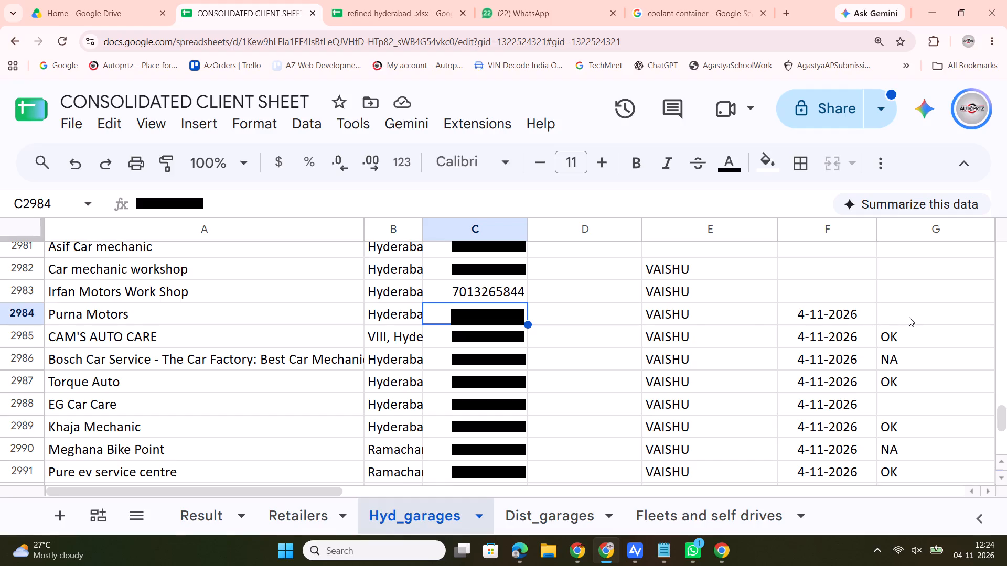
{"action": "left_click", "coordinate": [910, 317]}
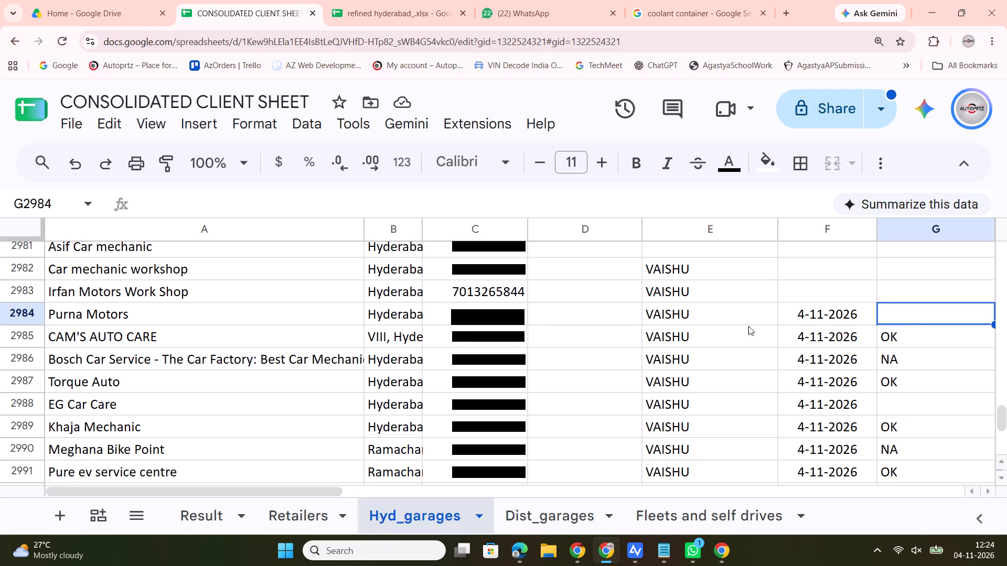
{"action": "scroll", "coordinate": [747, 339], "scroll_direction": "down", "scroll_amount": 4}
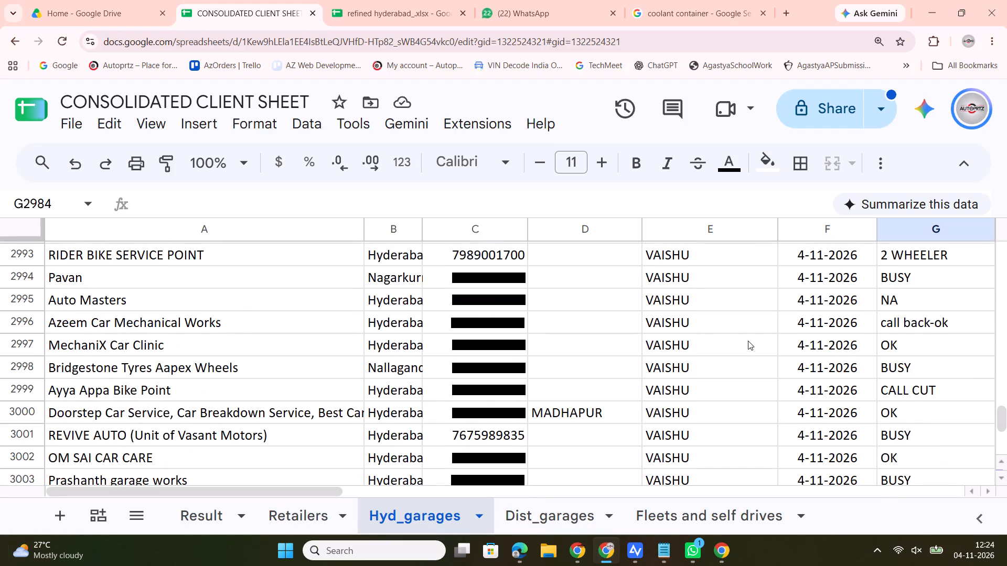
{"action": "scroll", "coordinate": [748, 341], "scroll_direction": "down", "scroll_amount": 7}
{"action": "scroll", "coordinate": [748, 341], "scroll_direction": "up", "scroll_amount": 6}
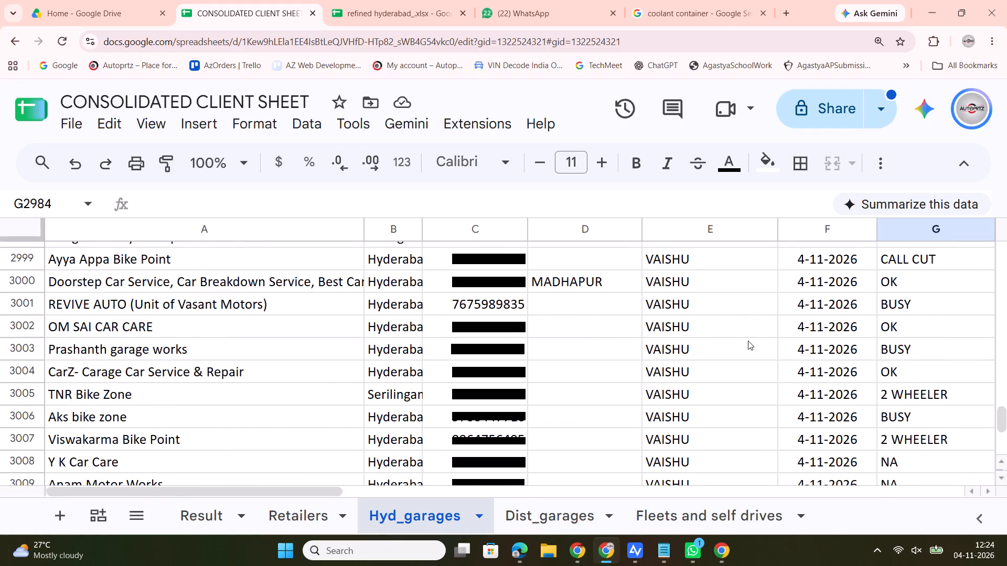
{"action": "scroll", "coordinate": [748, 341], "scroll_direction": "up", "scroll_amount": 4}
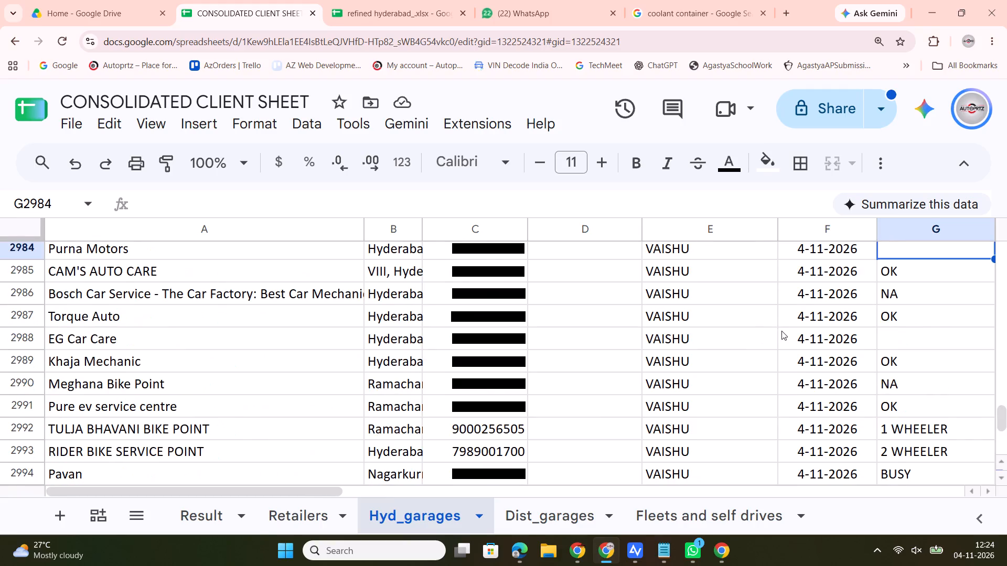
{"action": "scroll", "coordinate": [781, 331], "scroll_direction": "up", "scroll_amount": 2}
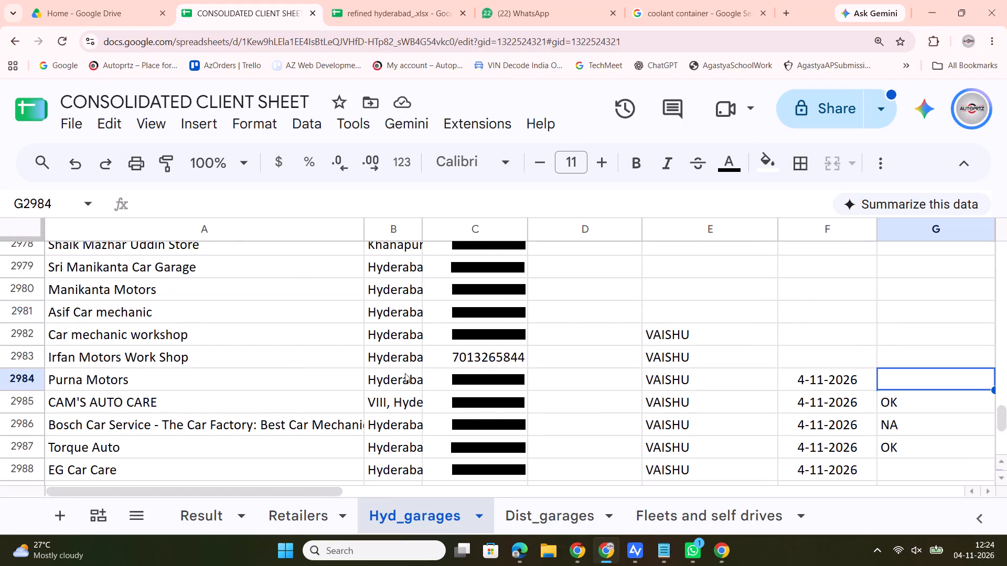
{"action": "scroll", "coordinate": [938, 328], "scroll_direction": "up", "scroll_amount": 1}
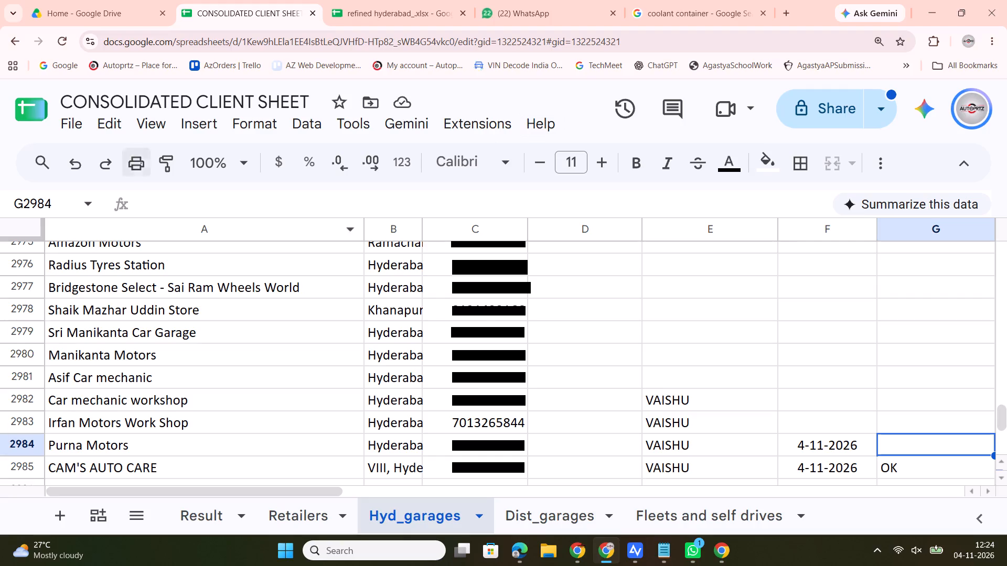
{"action": "type", "text": "NA"}
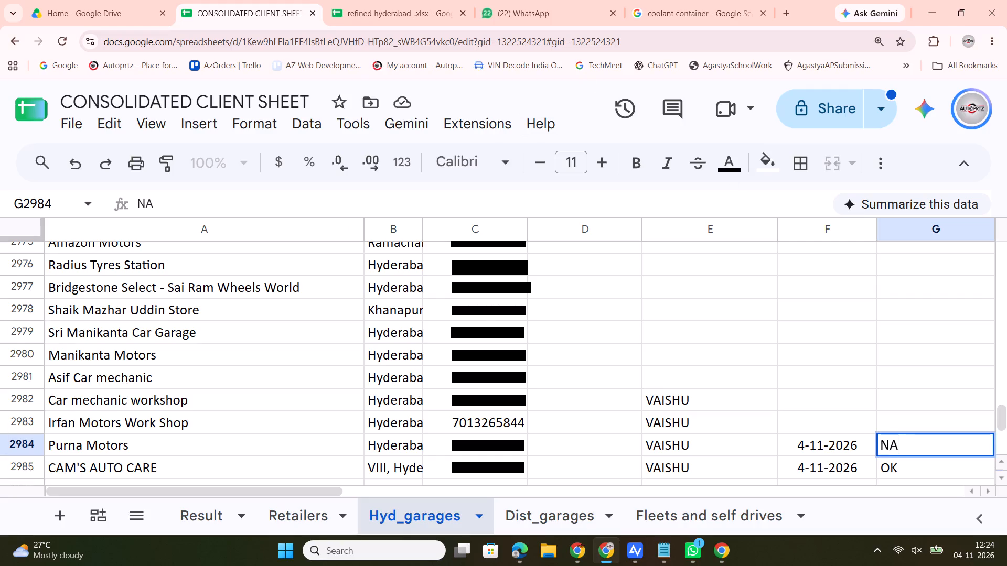
{"action": "key", "text": "Up"}
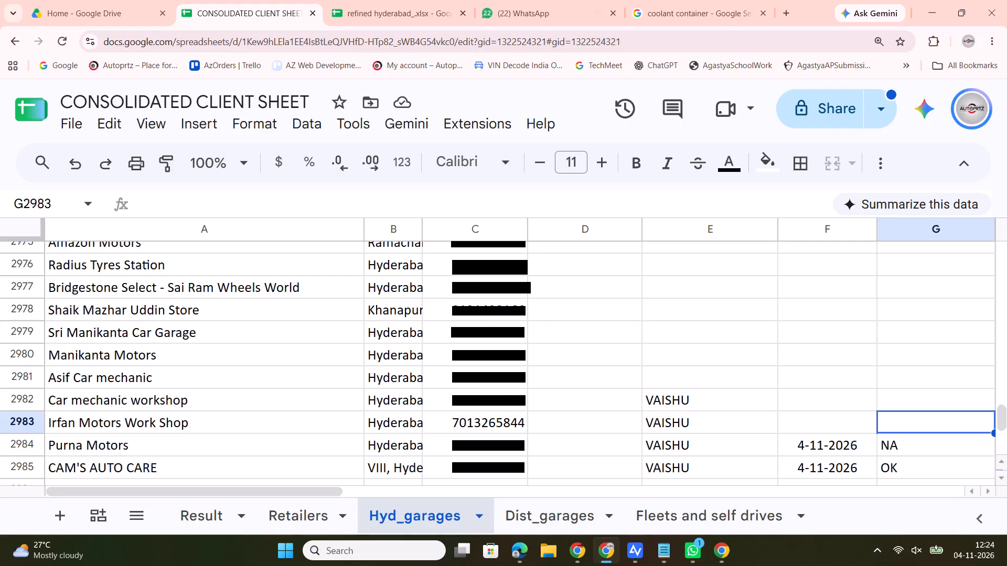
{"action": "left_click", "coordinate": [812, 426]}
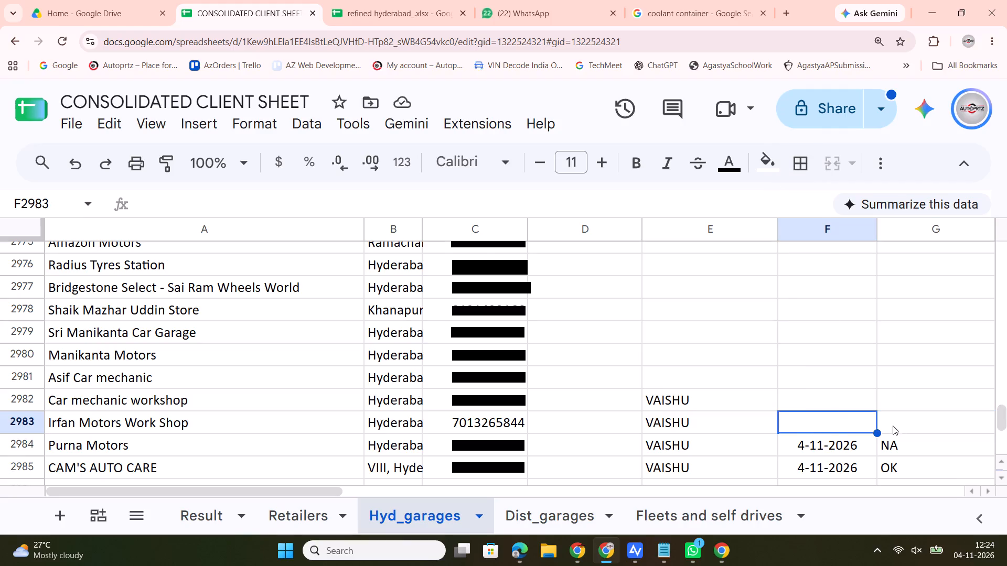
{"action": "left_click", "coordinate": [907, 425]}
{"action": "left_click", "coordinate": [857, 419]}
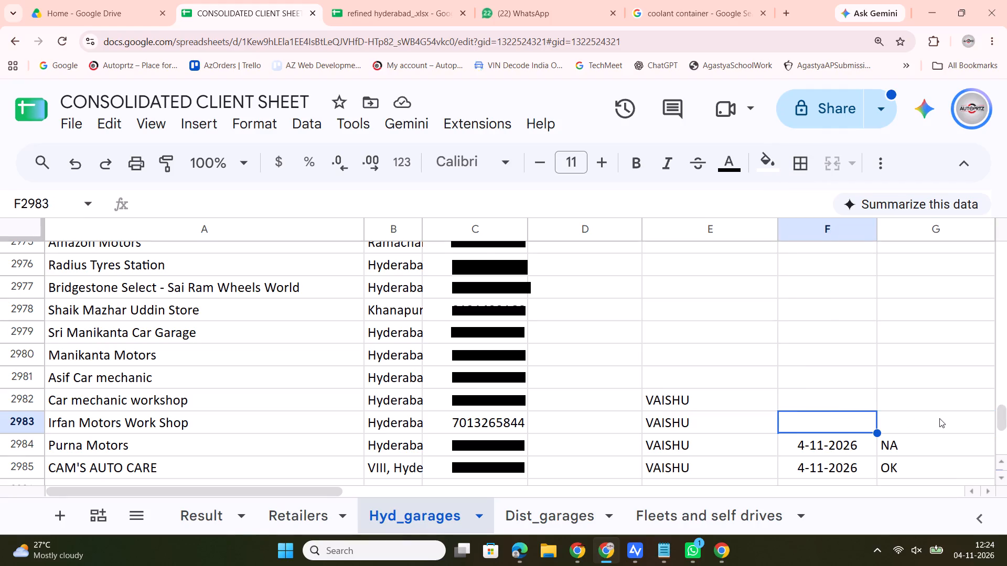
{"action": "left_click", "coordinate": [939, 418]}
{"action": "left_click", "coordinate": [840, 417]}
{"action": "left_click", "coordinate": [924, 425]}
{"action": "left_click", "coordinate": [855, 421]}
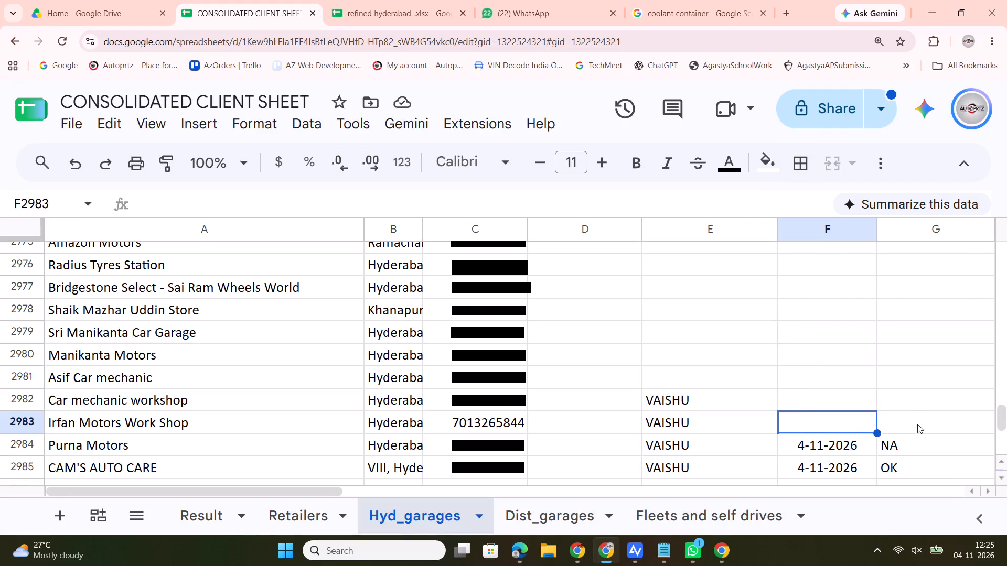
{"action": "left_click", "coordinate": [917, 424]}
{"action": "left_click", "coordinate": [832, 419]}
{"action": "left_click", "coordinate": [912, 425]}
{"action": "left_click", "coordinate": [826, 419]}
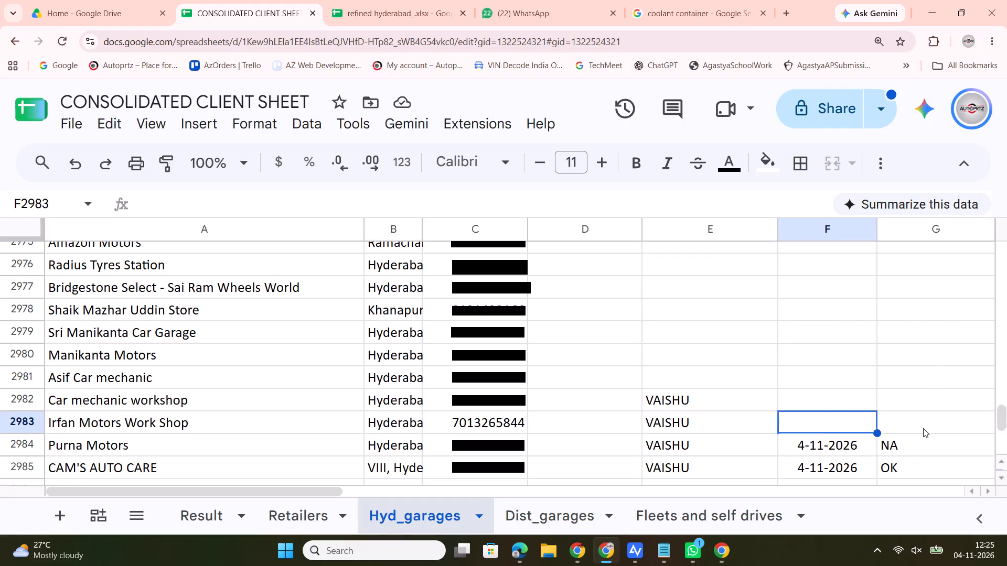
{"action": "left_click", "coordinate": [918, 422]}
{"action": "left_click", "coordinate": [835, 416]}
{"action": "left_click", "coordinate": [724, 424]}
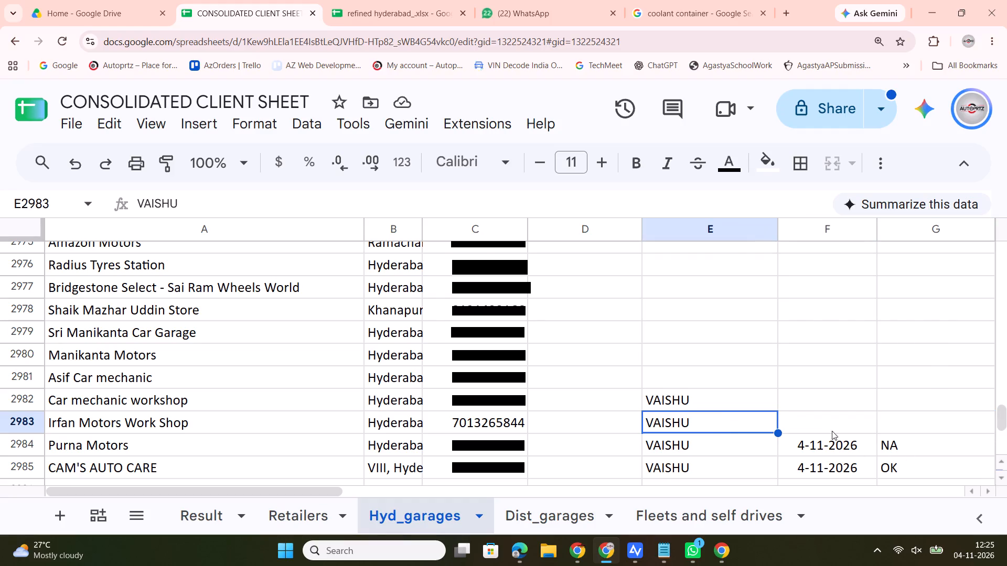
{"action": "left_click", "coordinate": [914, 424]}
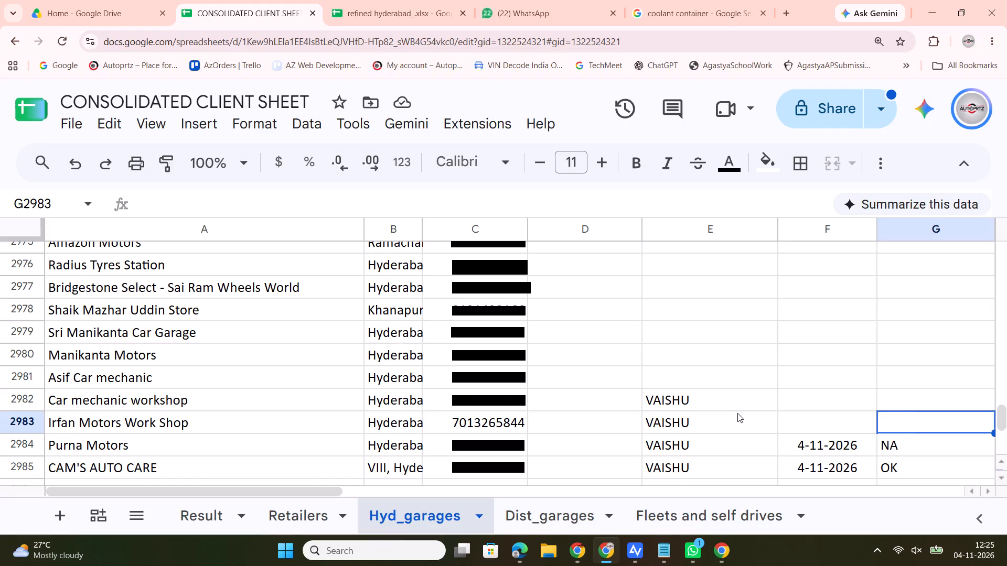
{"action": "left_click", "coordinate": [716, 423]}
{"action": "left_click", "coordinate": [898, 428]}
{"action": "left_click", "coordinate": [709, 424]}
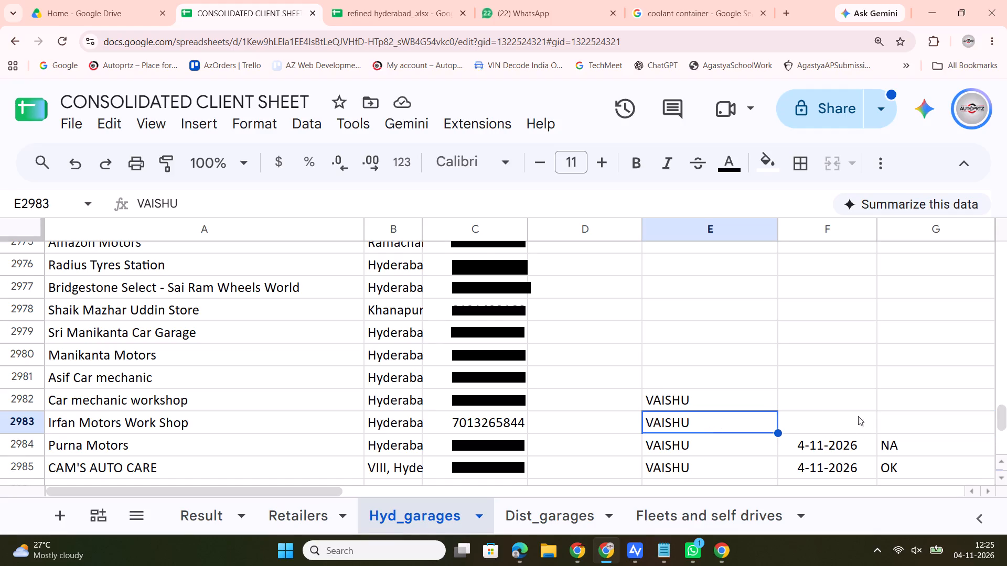
Enter OK as the column G call remark for Irfan Motors Work Shop in row 2983.
{"action": "left_click", "coordinate": [897, 425]}
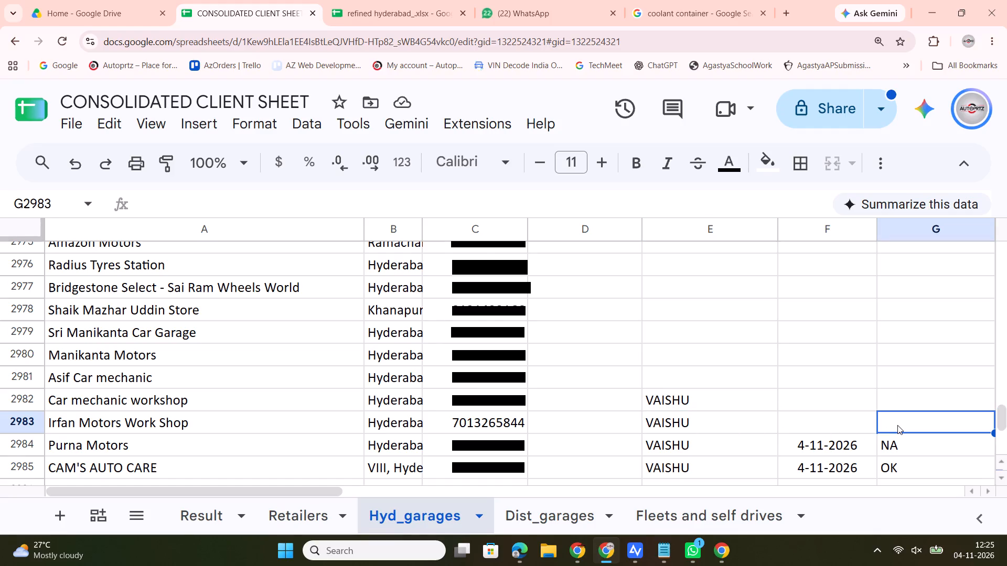
{"action": "type", "text": "OK"}
{"action": "key", "text": "Up"}
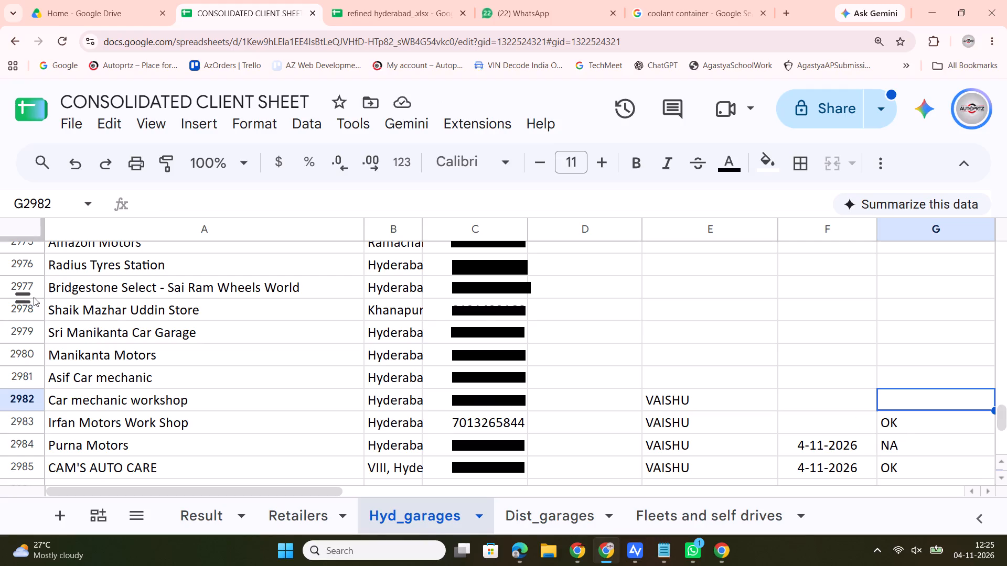
Enter CALL CUT as the column G call remark for Car mechanic workshop in row 2982.
{"action": "left_click", "coordinate": [103, 405]}
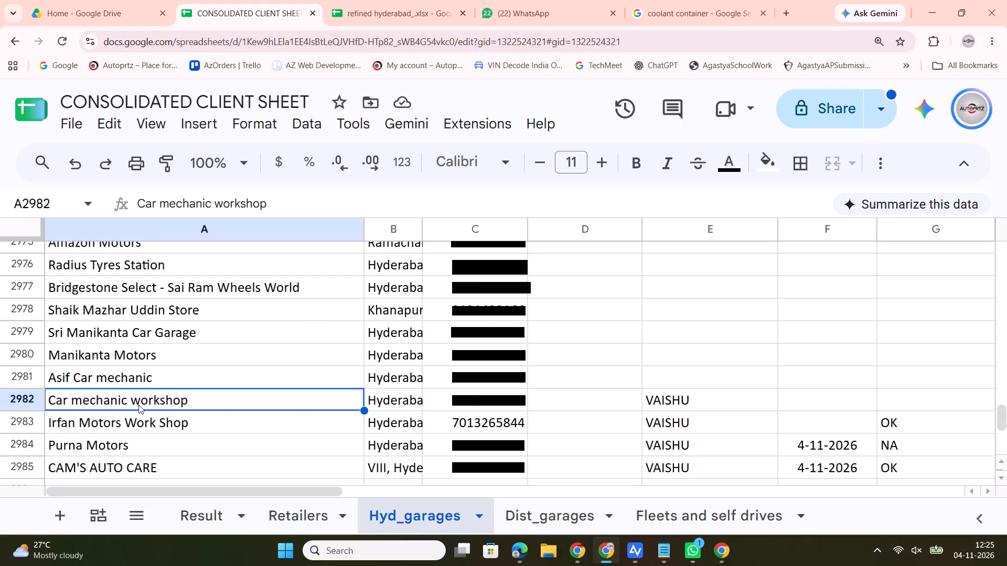
{"action": "left_click", "coordinate": [908, 405]}
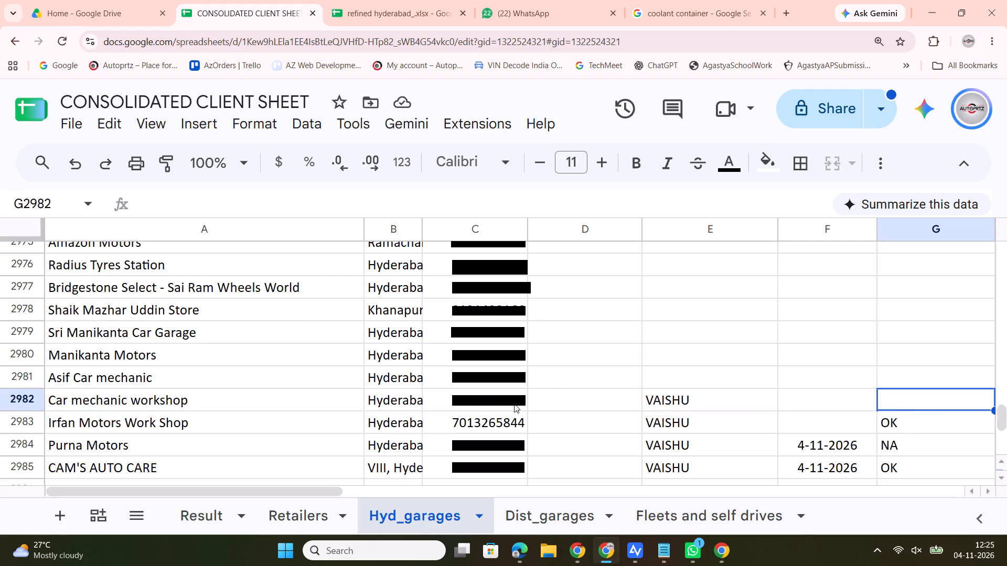
{"action": "left_click", "coordinate": [514, 404]}
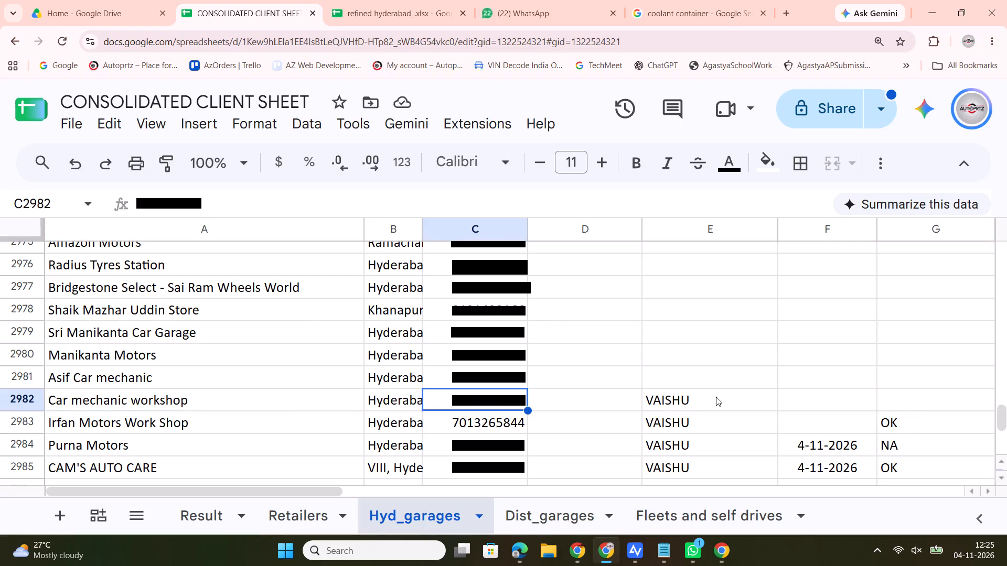
{"action": "left_click", "coordinate": [884, 403]}
{"action": "type", "text": "CALL CT"}
{"action": "key", "text": "BackSpace"}
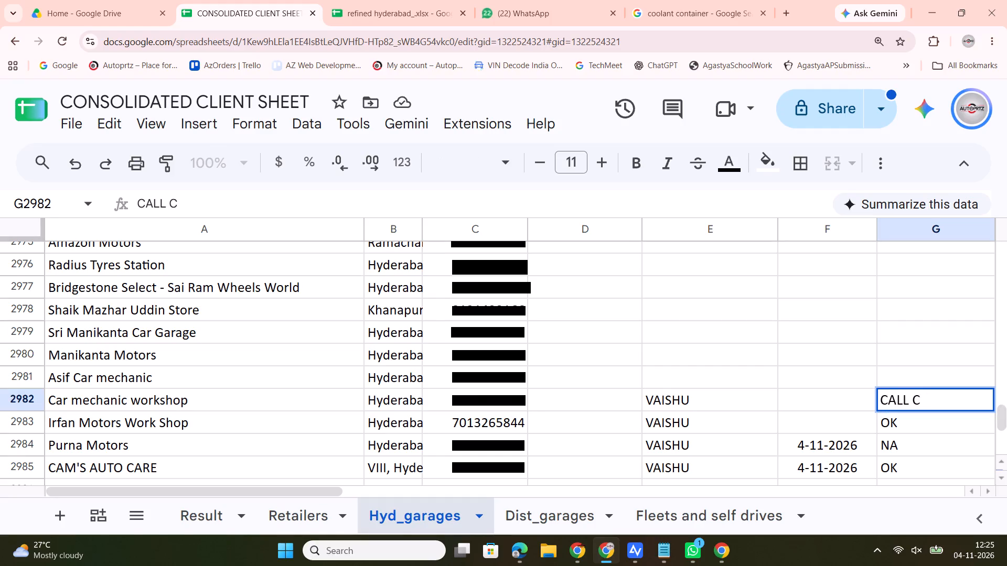
{"action": "type", "text": "UT"}
{"action": "key", "text": "Up"}
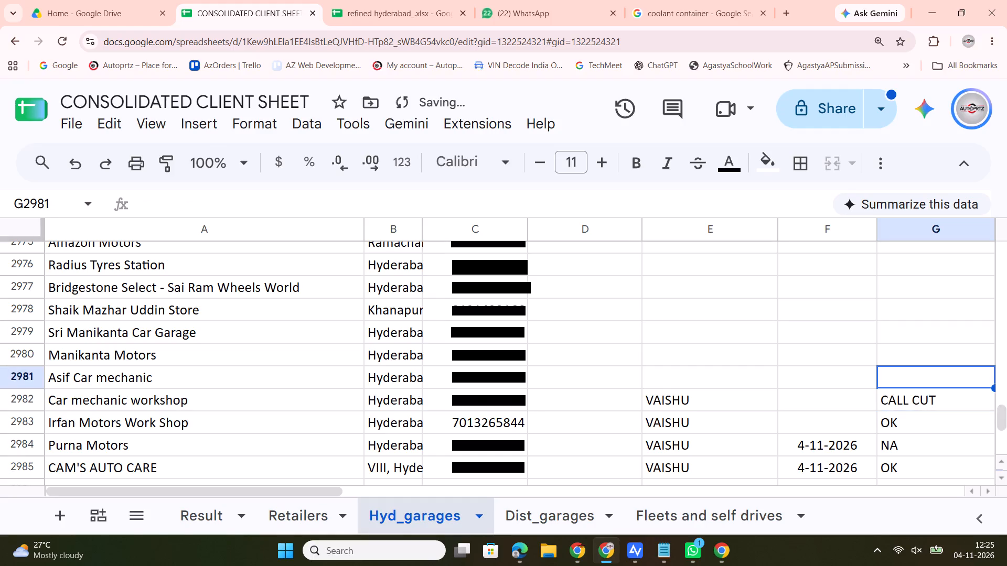
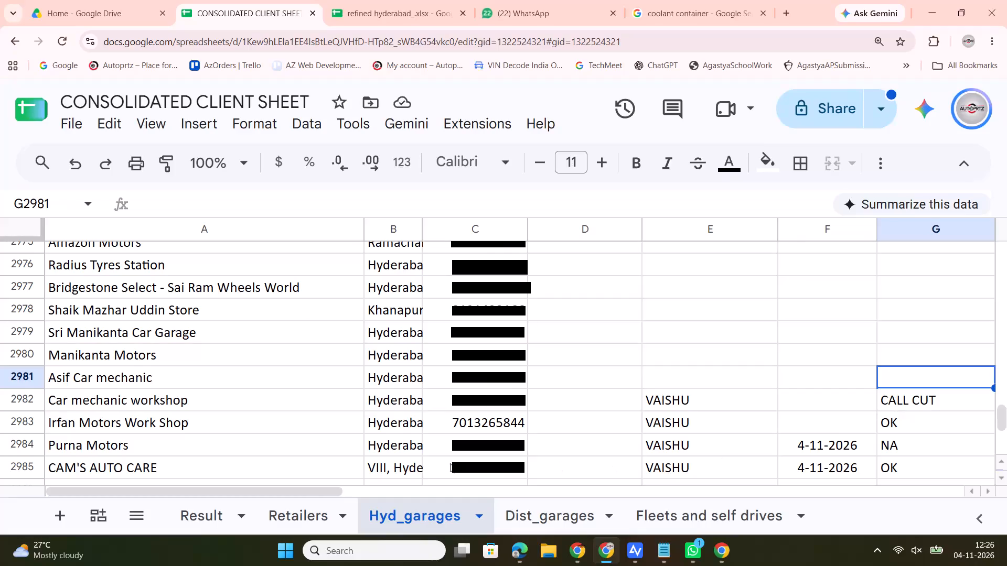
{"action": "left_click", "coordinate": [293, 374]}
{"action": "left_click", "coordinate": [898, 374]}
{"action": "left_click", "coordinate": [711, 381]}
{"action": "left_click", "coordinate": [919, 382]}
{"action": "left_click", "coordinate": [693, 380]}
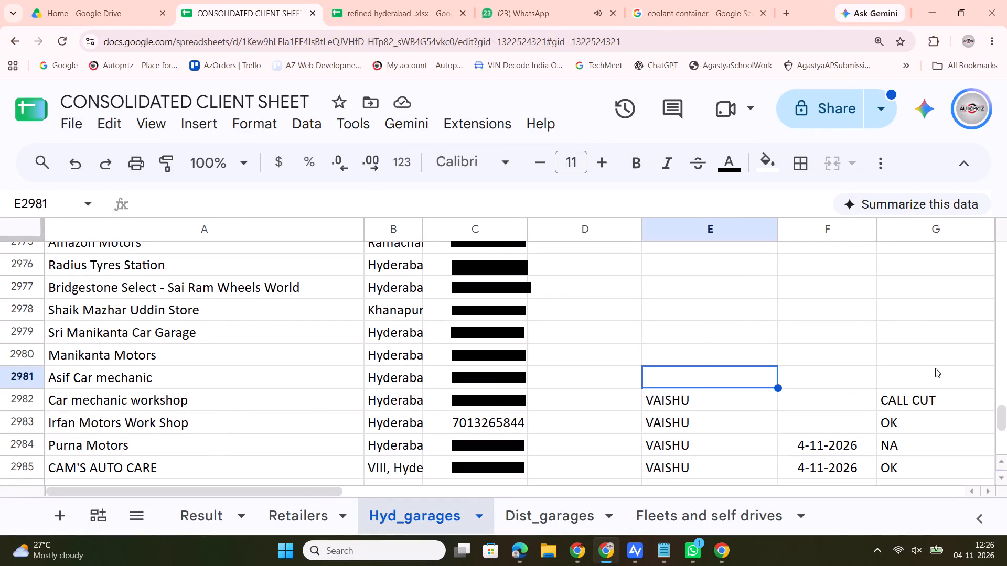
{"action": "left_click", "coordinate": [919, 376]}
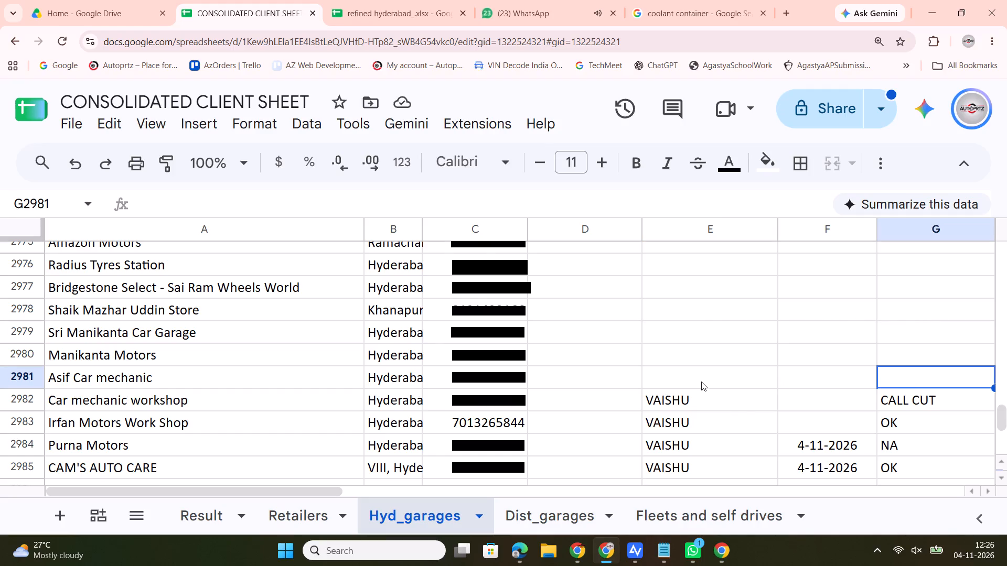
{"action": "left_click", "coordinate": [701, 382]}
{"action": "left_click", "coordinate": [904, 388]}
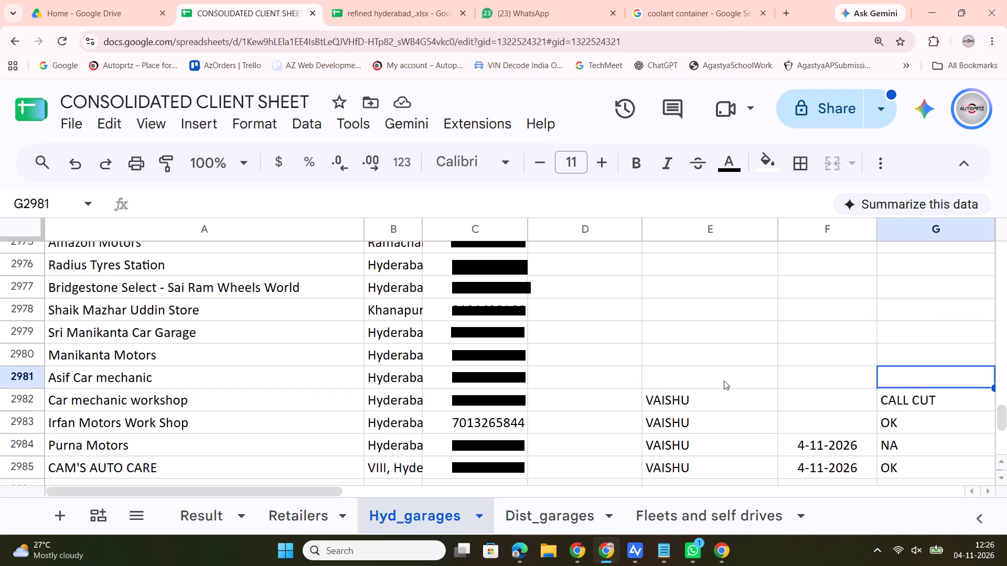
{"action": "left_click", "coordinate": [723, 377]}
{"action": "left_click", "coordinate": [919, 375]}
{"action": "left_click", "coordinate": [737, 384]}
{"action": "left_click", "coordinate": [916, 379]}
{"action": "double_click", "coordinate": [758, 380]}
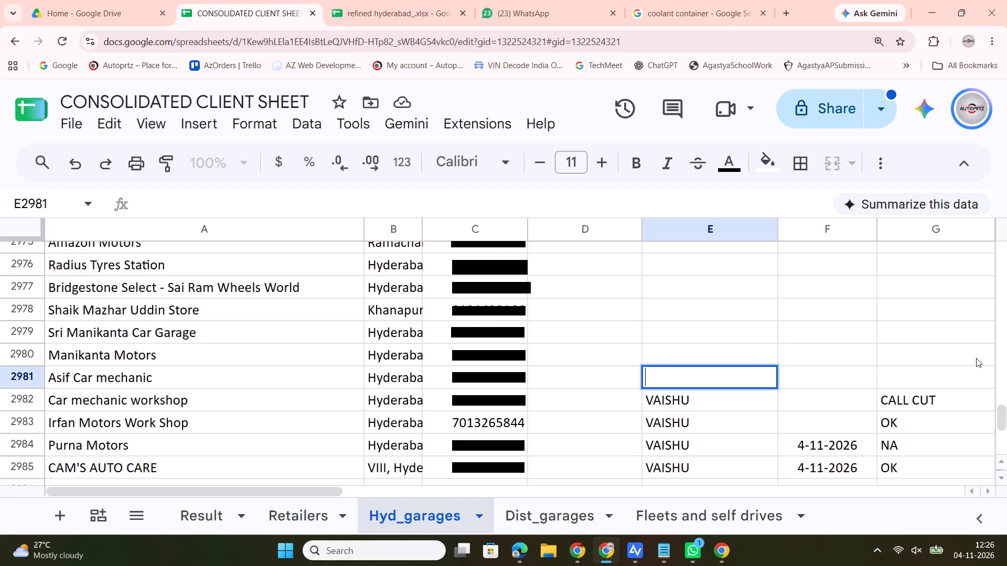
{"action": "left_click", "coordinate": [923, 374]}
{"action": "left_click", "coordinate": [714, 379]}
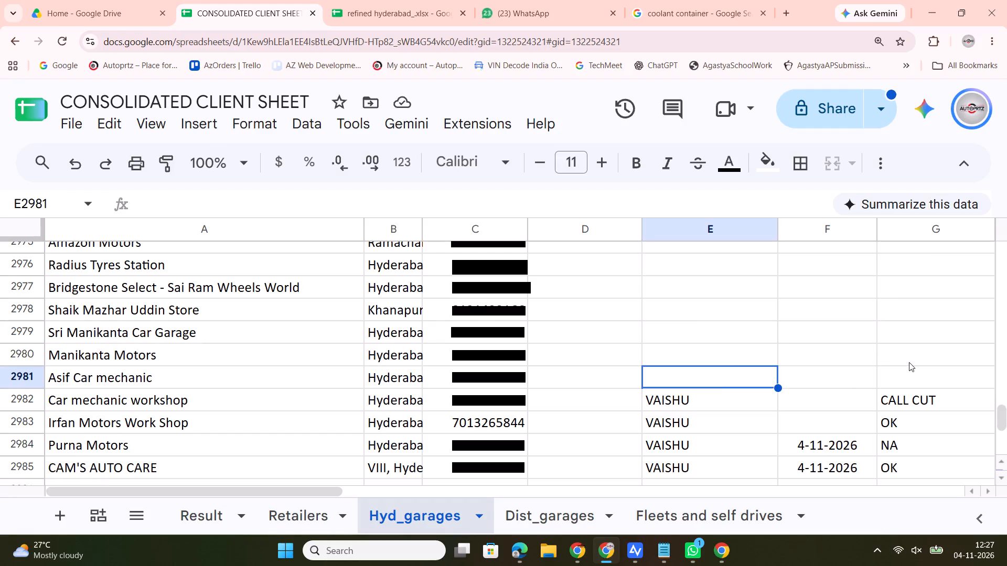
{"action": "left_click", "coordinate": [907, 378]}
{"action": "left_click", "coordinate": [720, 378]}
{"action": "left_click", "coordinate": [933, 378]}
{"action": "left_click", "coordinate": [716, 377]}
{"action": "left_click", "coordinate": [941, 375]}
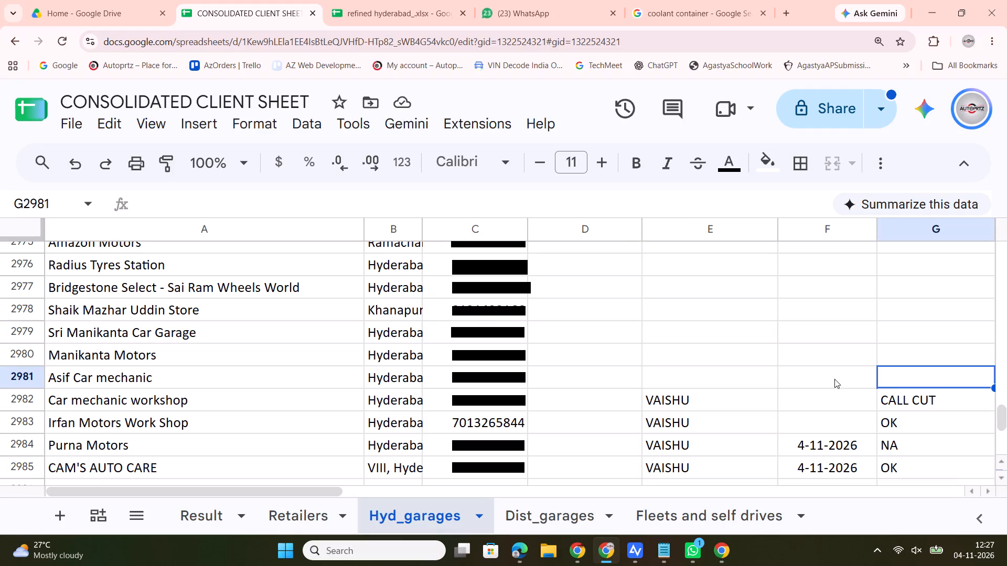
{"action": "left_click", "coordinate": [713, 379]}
Fill the date 4-11-2026 in column F upward from rows 2984–2985 through row 2981.
{"action": "left_click_drag", "start_coordinate": [828, 472], "coordinate": [828, 450]}
{"action": "left_click_drag", "start_coordinate": [875, 476], "coordinate": [874, 461]}
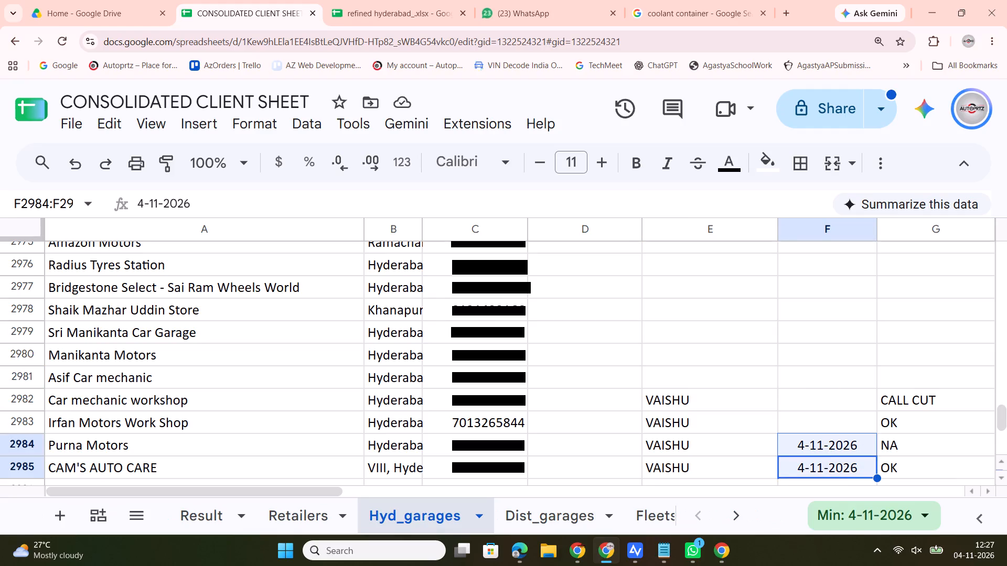
{"action": "left_click_drag", "start_coordinate": [874, 461], "coordinate": [870, 379]}
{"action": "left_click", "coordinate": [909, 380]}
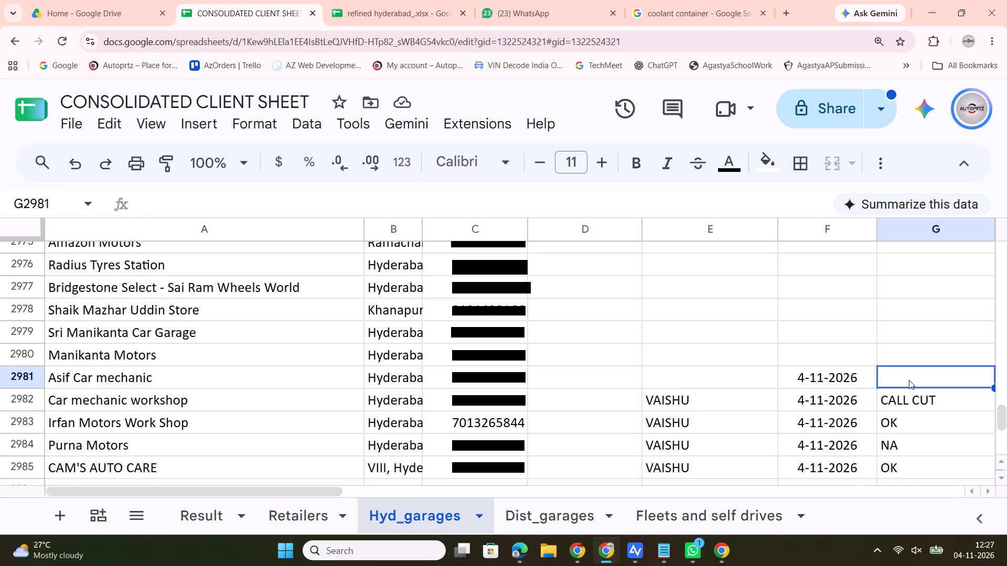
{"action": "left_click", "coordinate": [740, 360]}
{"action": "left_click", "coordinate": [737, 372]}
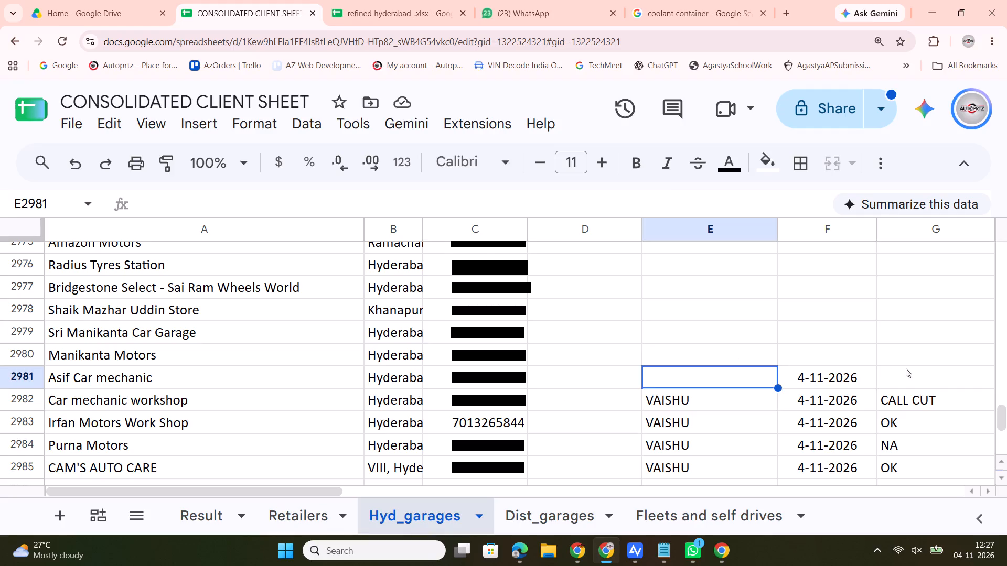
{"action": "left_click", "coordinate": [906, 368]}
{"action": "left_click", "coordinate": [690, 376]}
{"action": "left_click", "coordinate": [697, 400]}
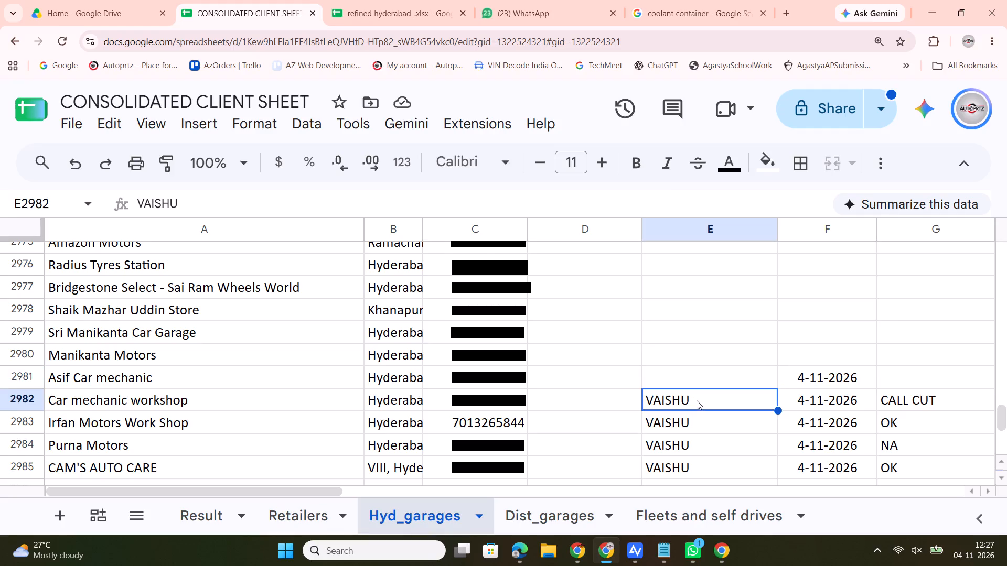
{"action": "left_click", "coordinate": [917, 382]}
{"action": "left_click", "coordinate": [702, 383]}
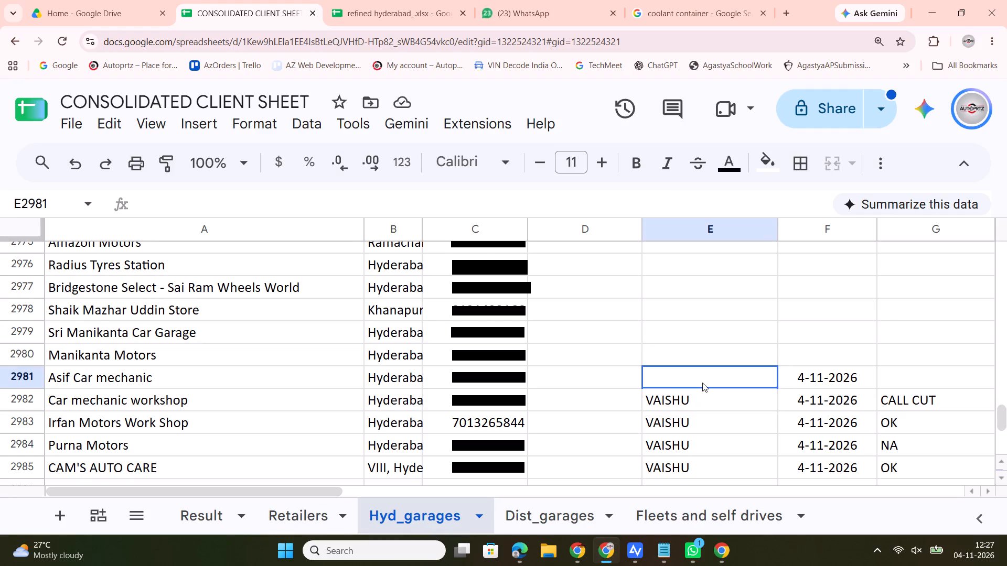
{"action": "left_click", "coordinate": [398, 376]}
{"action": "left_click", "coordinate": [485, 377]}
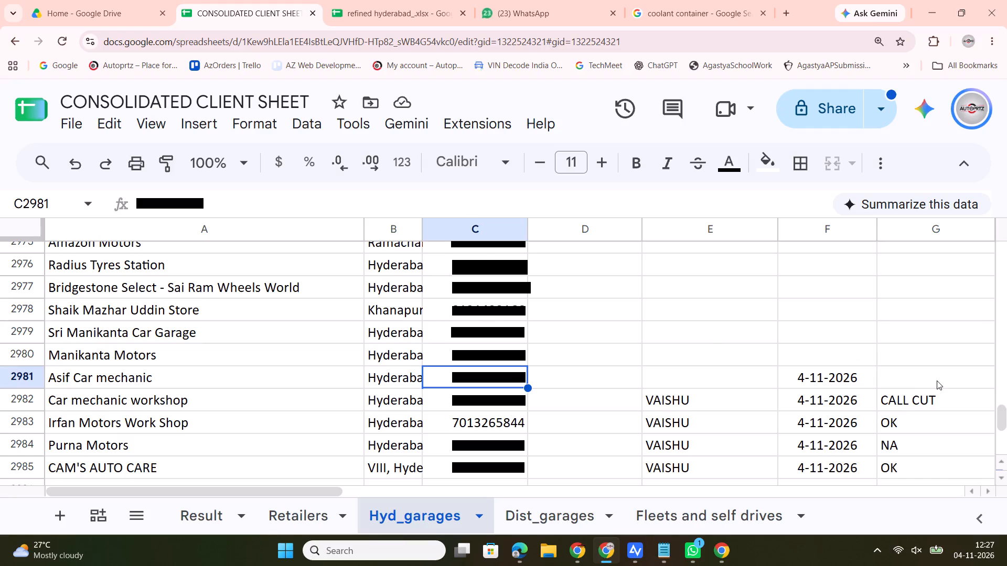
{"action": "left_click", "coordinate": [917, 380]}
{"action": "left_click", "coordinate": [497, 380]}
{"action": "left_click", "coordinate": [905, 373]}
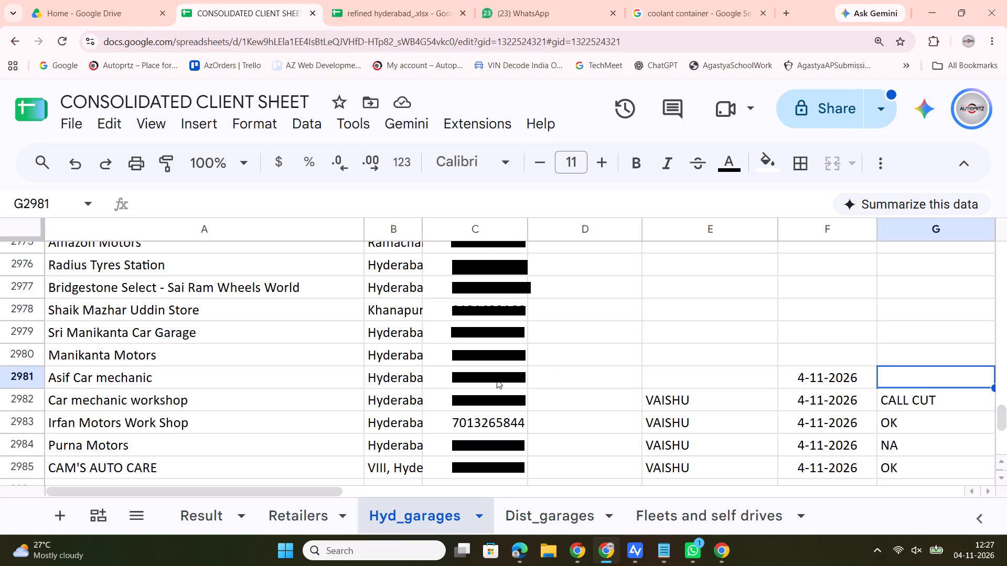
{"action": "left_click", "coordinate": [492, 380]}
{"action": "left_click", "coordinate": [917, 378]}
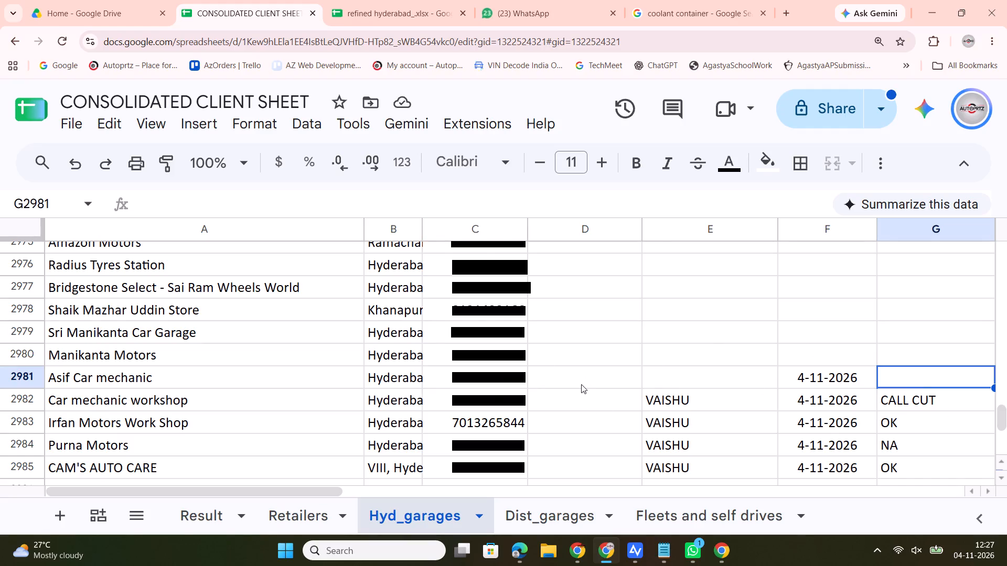
Enter BANJARAHILLS as the column D location for Asif Car mechanic in row 2981.
{"action": "left_click", "coordinate": [581, 380]}
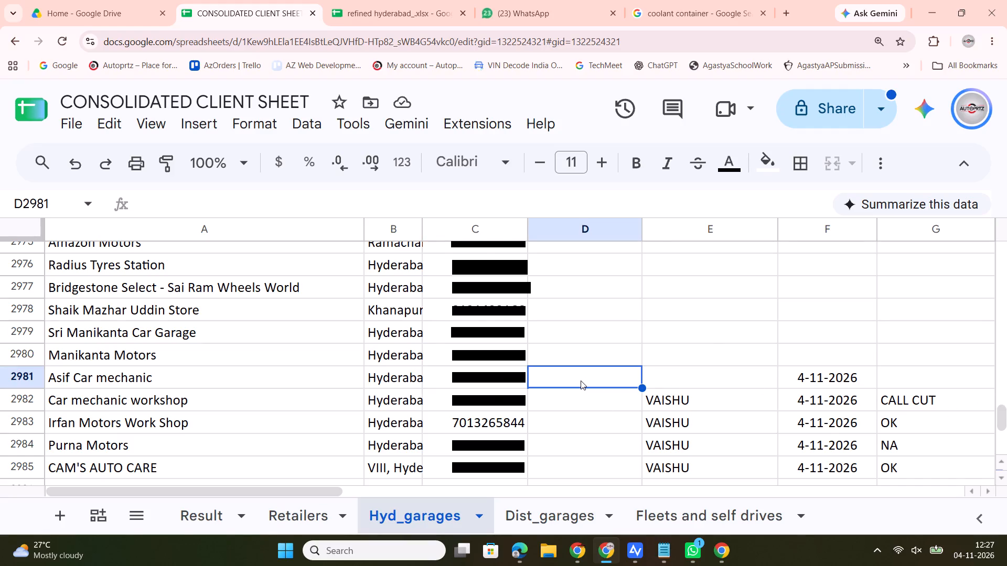
{"action": "type", "text": "BA"}
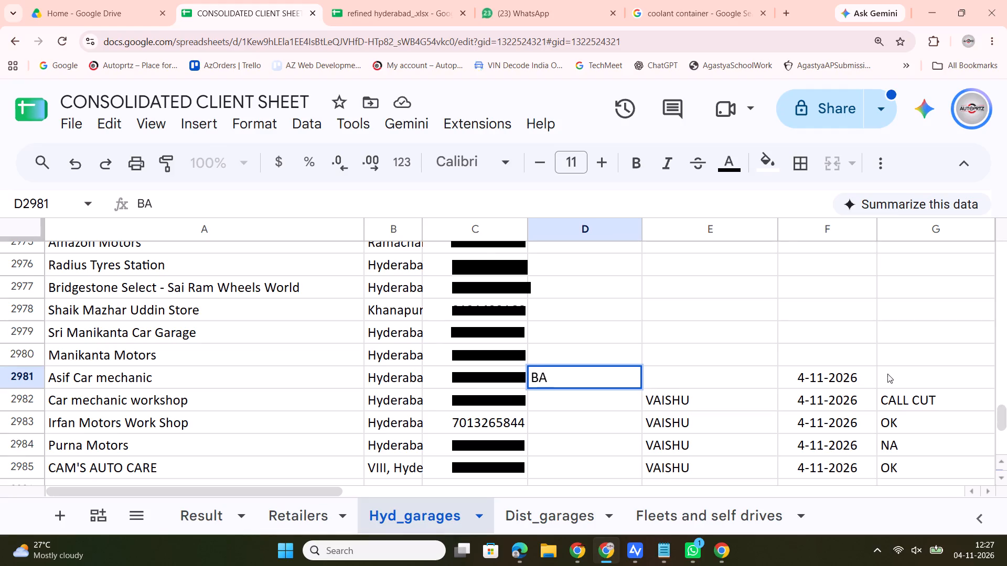
{"action": "left_click", "coordinate": [914, 374]}
{"action": "left_click", "coordinate": [584, 377]}
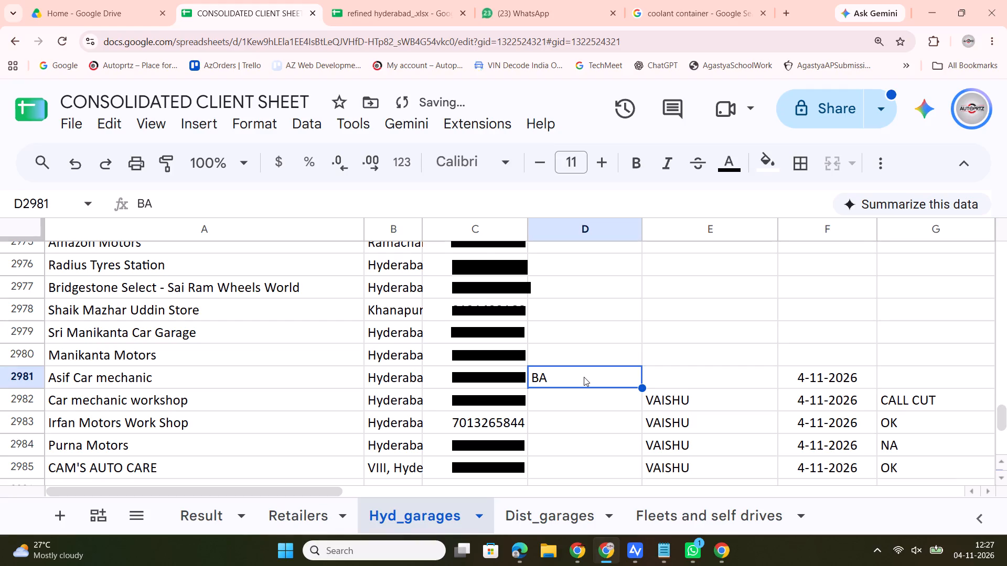
{"action": "left_click", "coordinate": [584, 377]}
{"action": "double_click", "coordinate": [589, 375]}
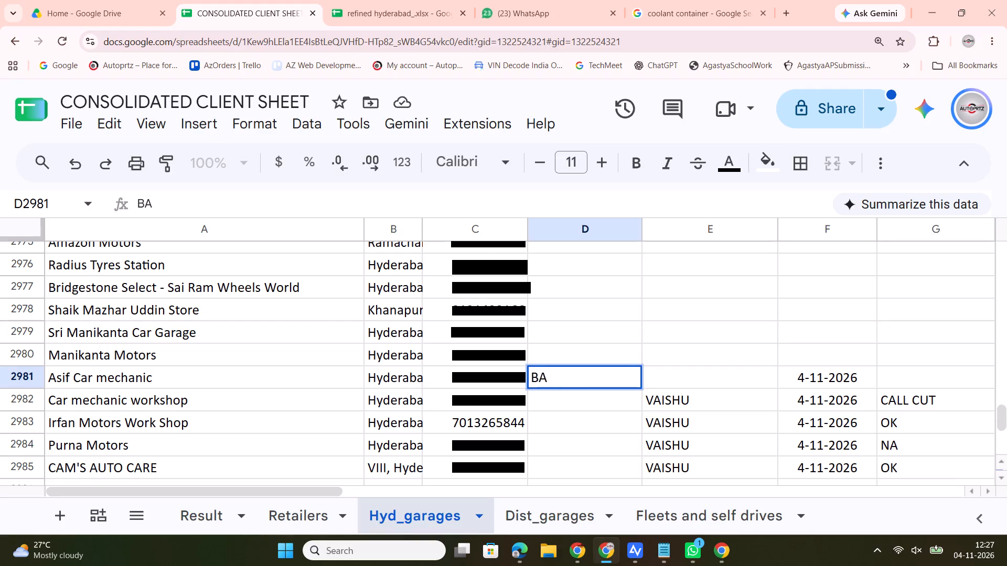
{"action": "left_click", "coordinate": [905, 381]}
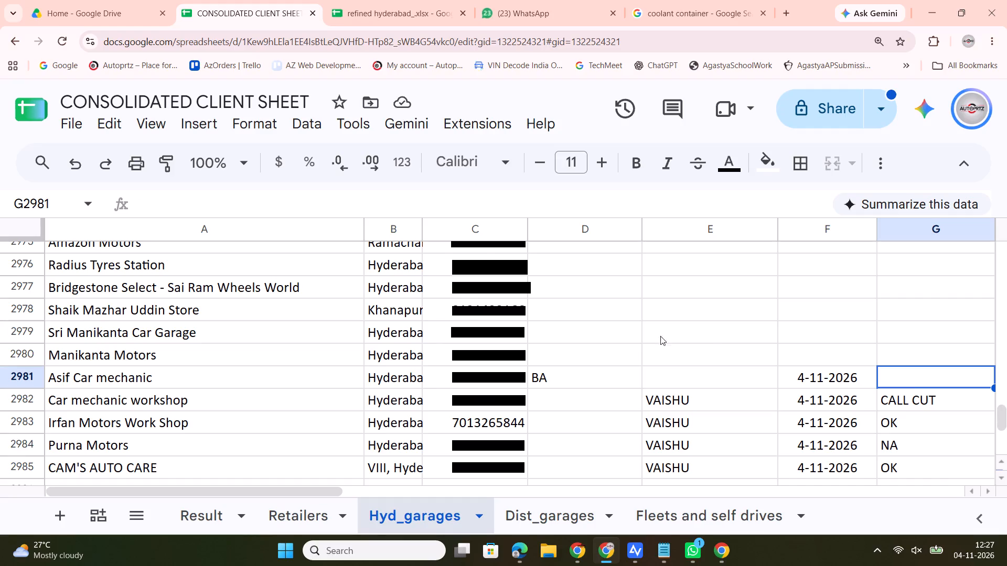
{"action": "left_click", "coordinate": [586, 375]}
{"action": "left_click", "coordinate": [586, 375]}
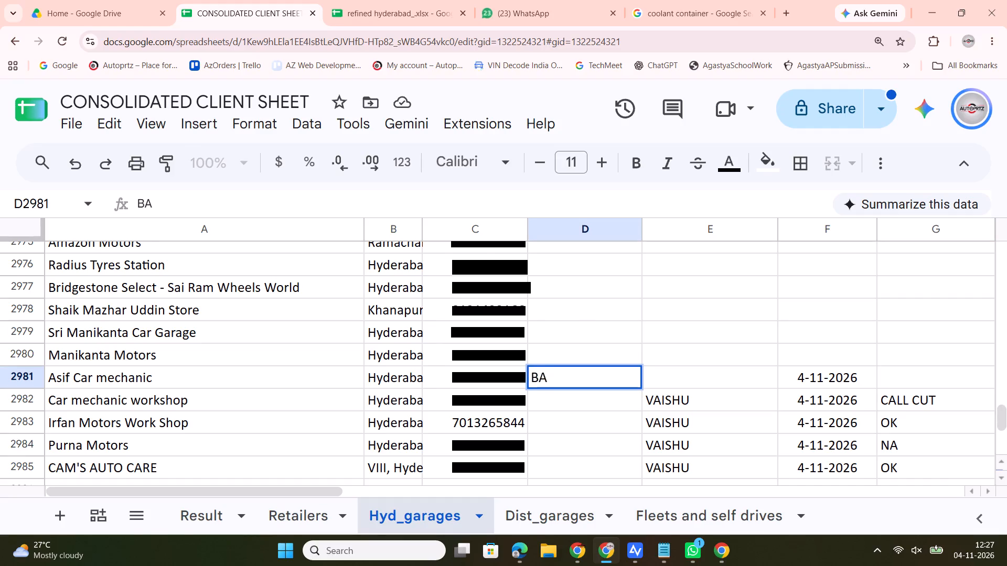
{"action": "type", "text": "NJ"}
{"action": "type", "text": "ARAHILL"}
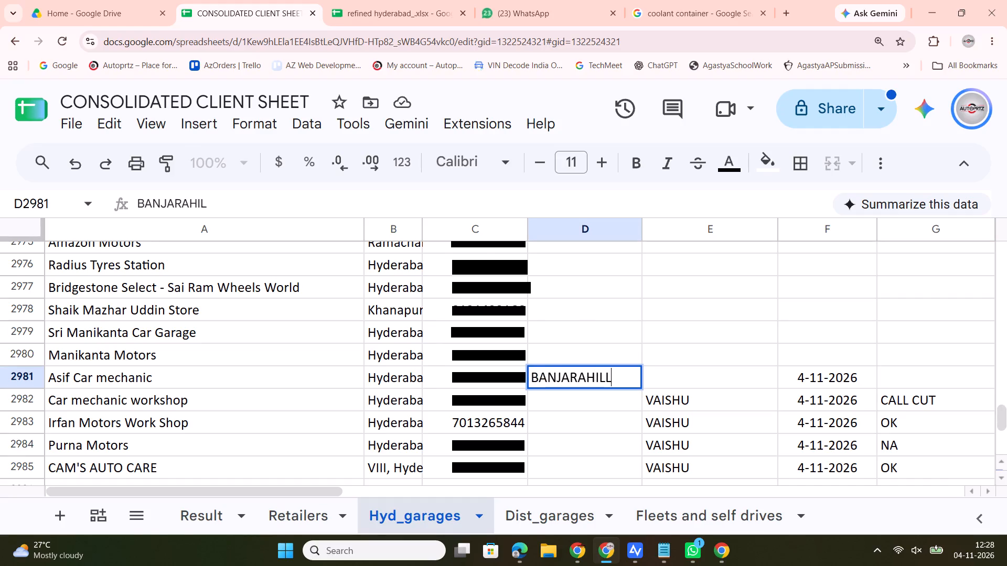
{"action": "key", "text": "s"}
{"action": "left_click", "coordinate": [897, 375]}
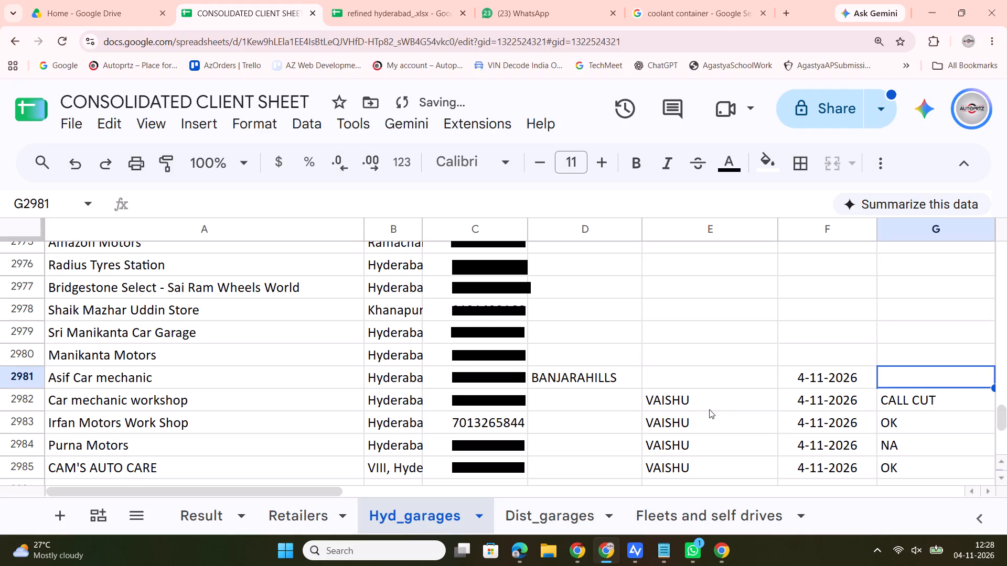
Fill the caller name VAISHU in column E upward from rows 2982–2983 through row 2980.
{"action": "left_click_drag", "start_coordinate": [693, 434], "coordinate": [694, 396]}
{"action": "left_click_drag", "start_coordinate": [777, 432], "coordinate": [778, 374]}
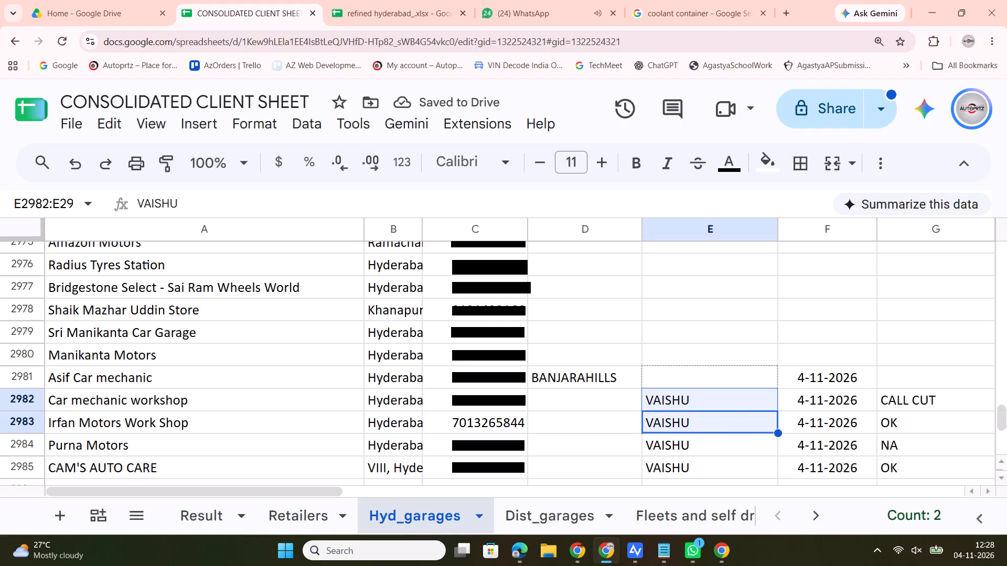
{"action": "left_click_drag", "start_coordinate": [778, 374], "coordinate": [775, 351]}
Enter OK as the column G call remark for Asif Car mechanic in row 2981.
{"action": "left_click", "coordinate": [897, 396]}
{"action": "left_click", "coordinate": [915, 378]}
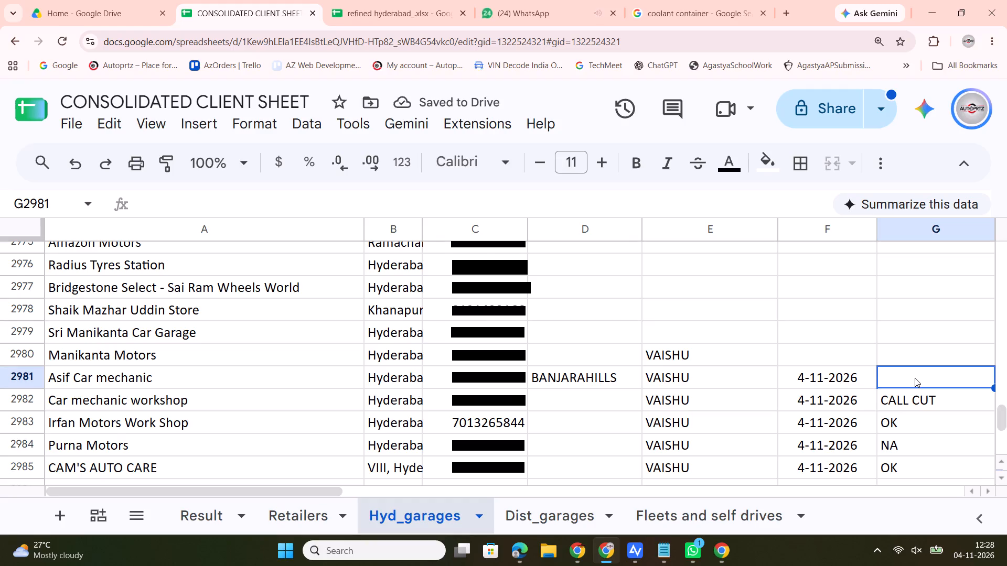
{"action": "type", "text": "OK"}
{"action": "key", "text": "Up"}
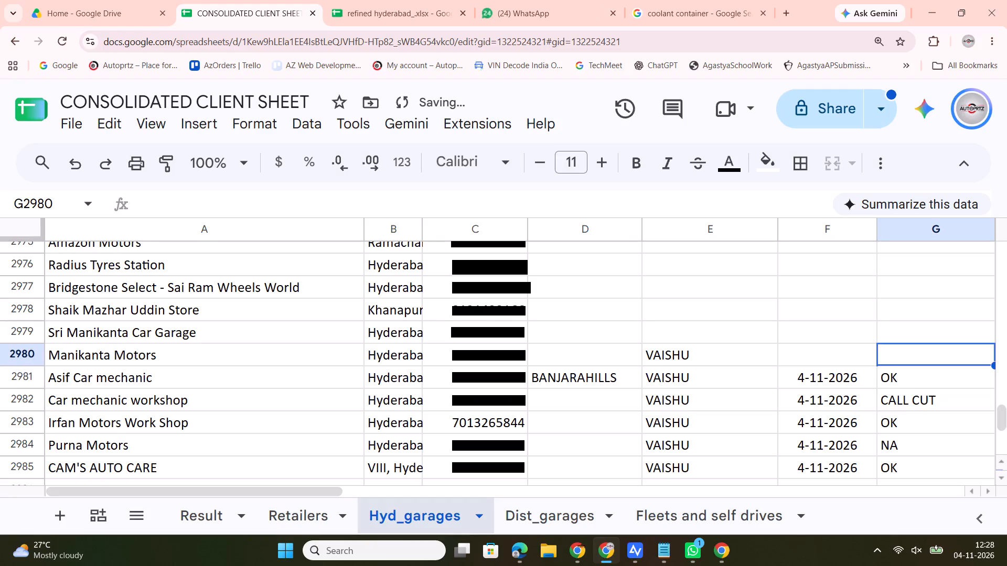
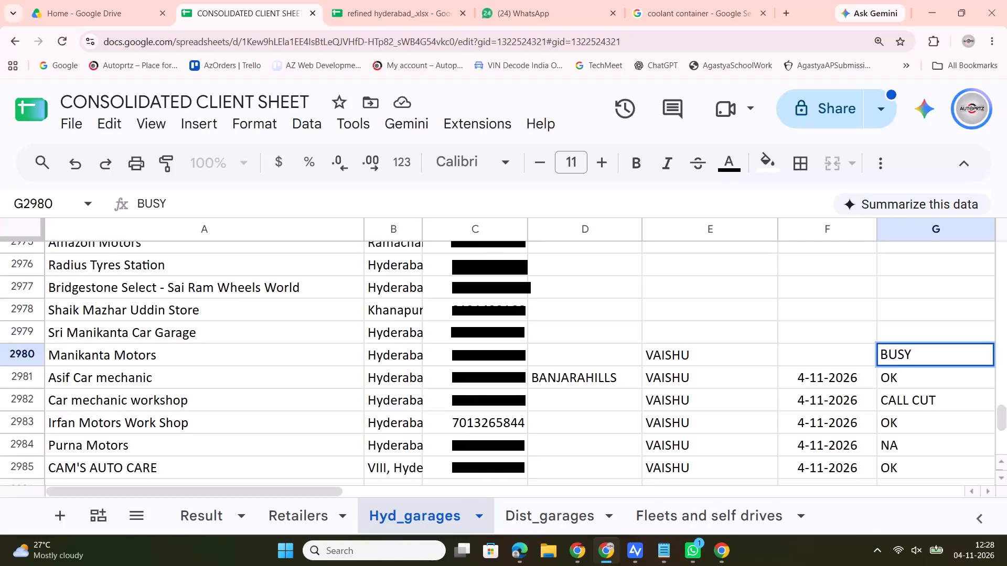
Enter BUSY as the column G call remark for Manikanta Motors in row 2980.
{"action": "key", "text": "Up"}
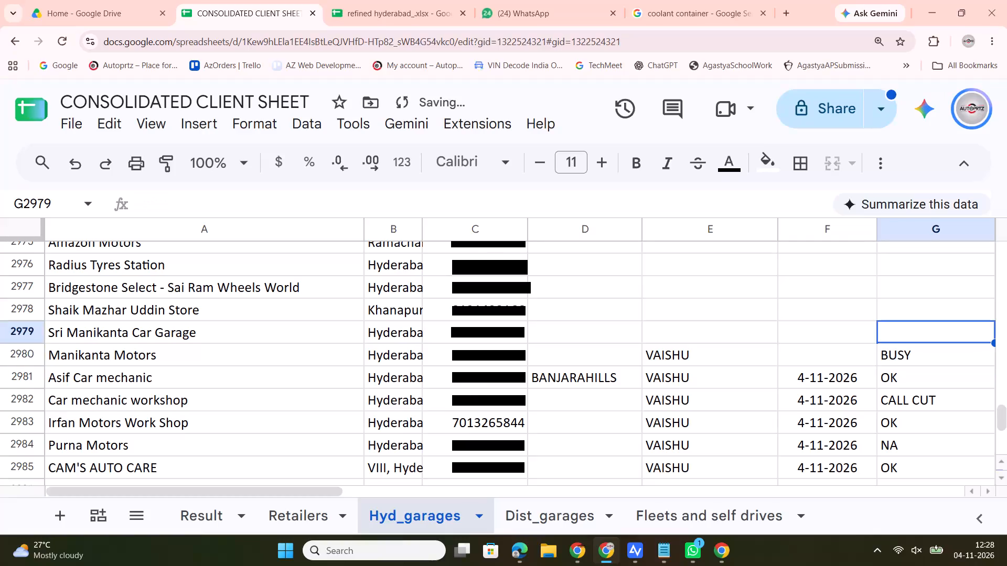
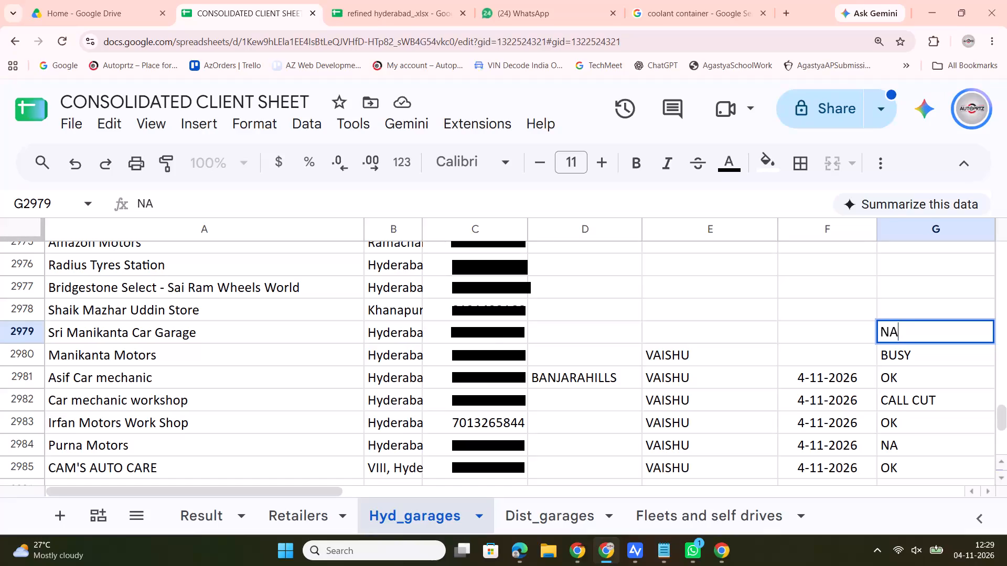
Enter NA as the column G call remark for Sri Manikanta Car Garage in row 2979.
{"action": "key", "text": "Up"}
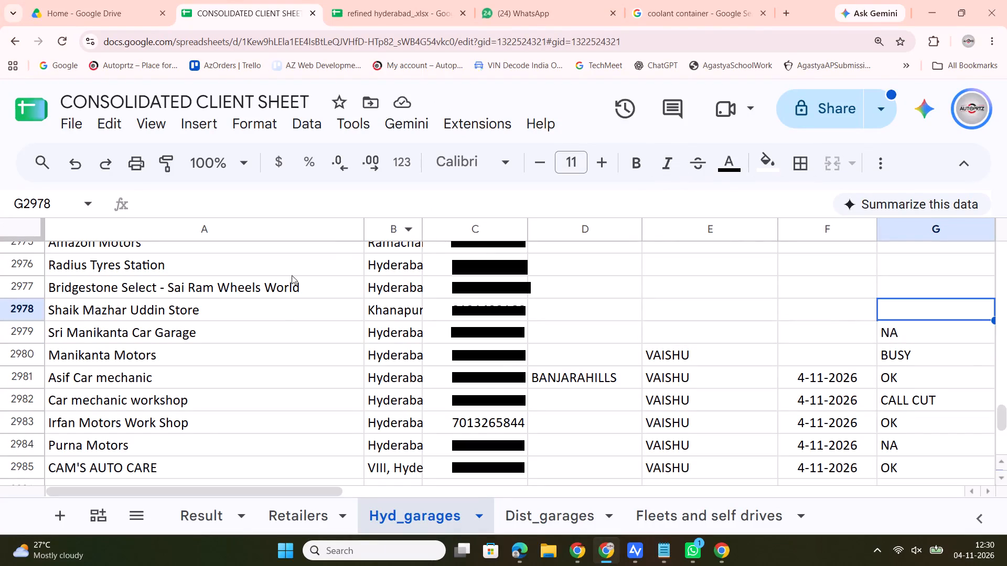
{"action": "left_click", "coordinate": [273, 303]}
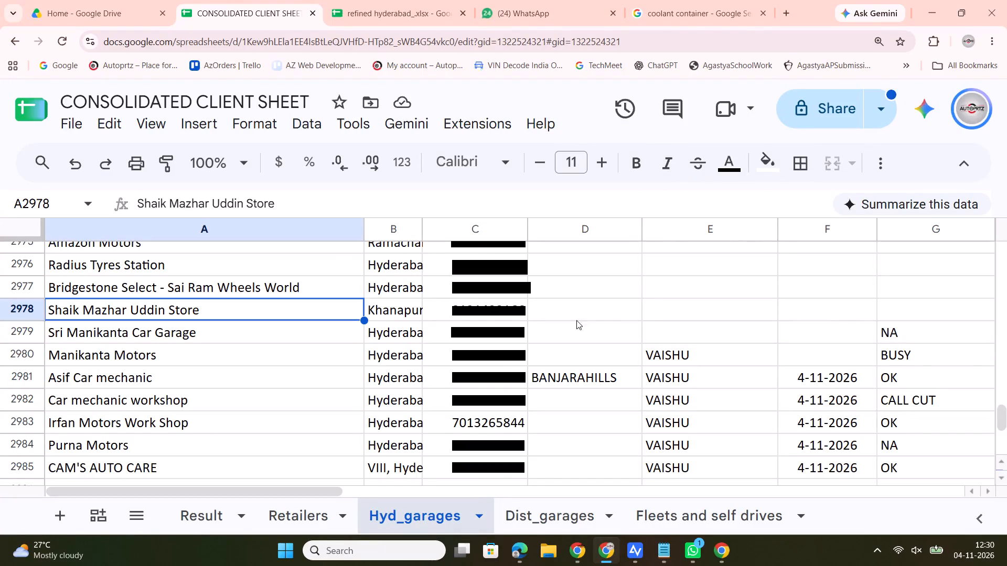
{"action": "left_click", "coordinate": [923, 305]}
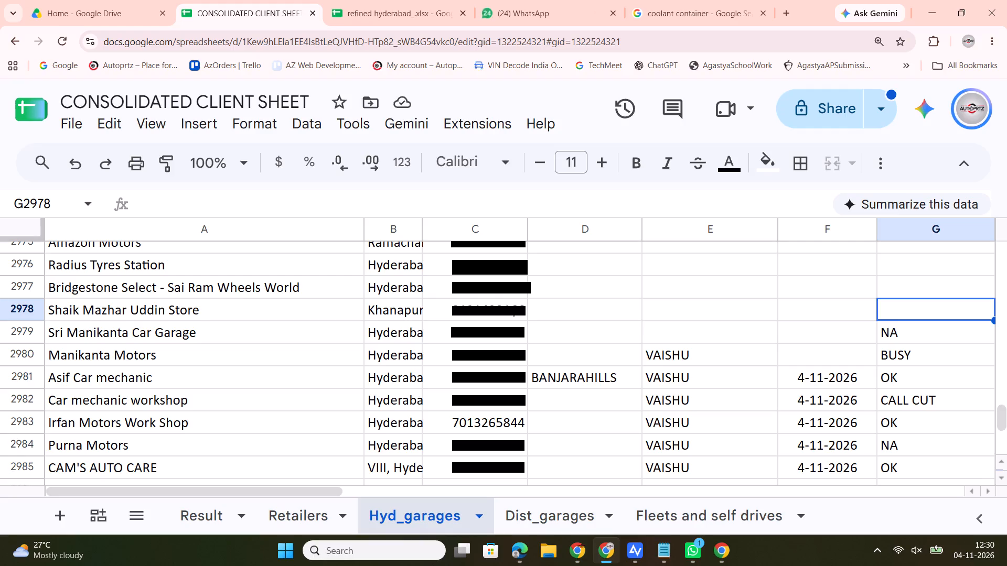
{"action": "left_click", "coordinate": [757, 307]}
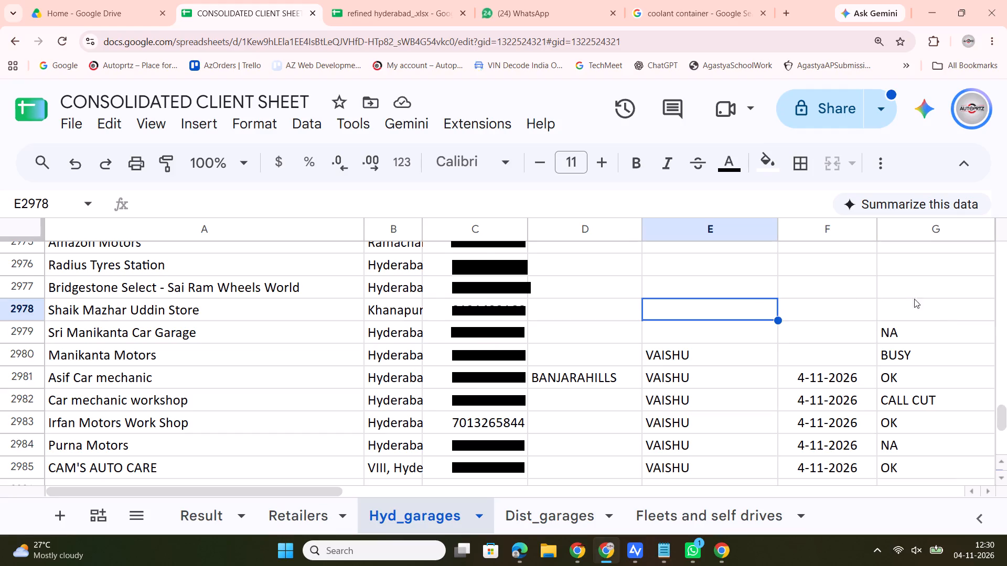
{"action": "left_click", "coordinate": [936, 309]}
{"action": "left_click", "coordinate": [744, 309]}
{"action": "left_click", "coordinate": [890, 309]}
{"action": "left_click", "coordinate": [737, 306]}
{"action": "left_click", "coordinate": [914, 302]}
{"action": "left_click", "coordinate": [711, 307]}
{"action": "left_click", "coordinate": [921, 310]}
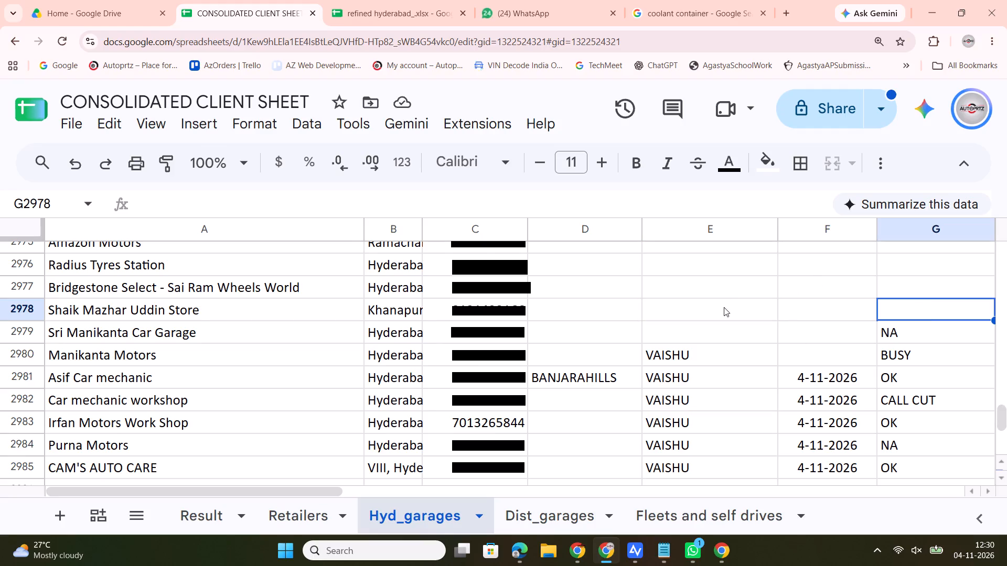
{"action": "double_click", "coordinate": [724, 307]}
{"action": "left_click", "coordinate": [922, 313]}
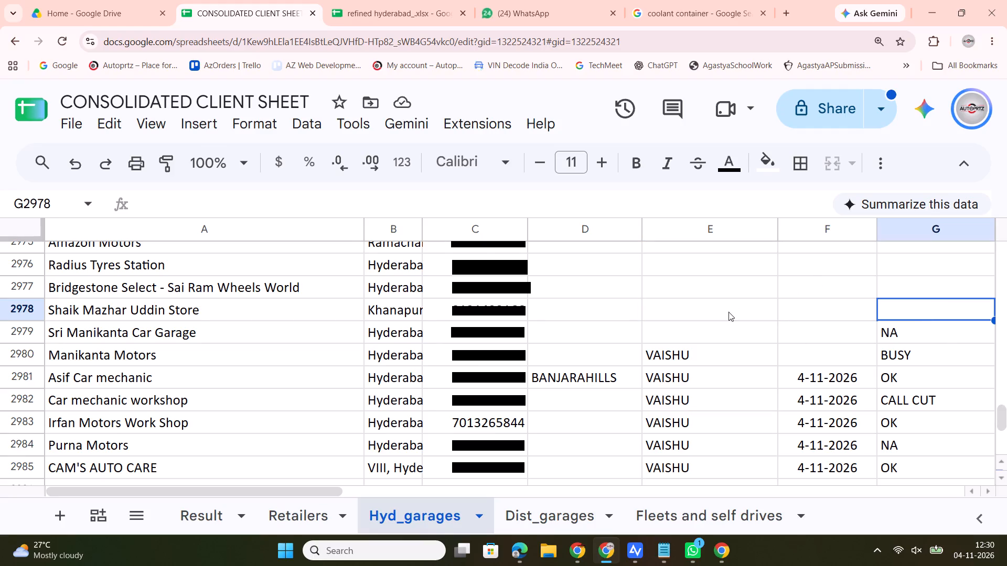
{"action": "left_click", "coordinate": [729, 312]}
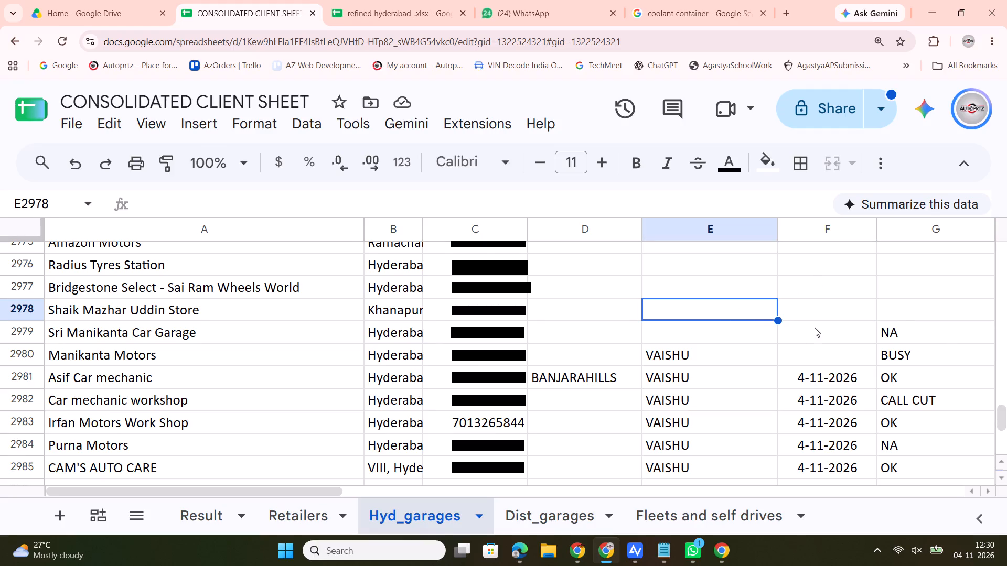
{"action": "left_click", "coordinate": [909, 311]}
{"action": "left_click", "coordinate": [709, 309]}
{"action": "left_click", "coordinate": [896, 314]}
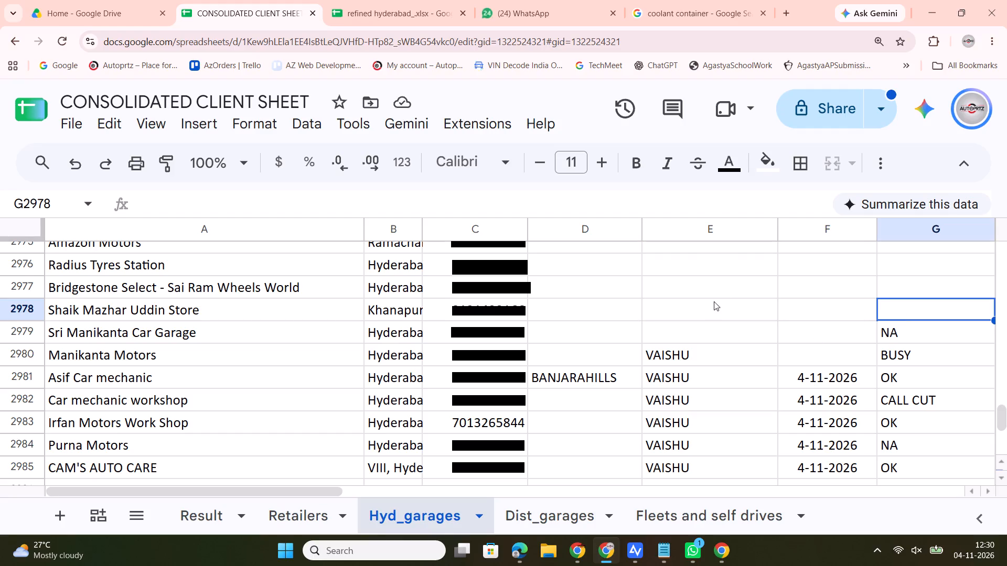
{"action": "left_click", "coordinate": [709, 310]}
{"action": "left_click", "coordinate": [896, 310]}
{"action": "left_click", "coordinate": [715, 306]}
Enter OK as the column G call remark for the Khanapur store in row 2978.
{"action": "left_click", "coordinate": [918, 306]}
{"action": "type", "text": "OK"}
{"action": "key", "text": "Up"}
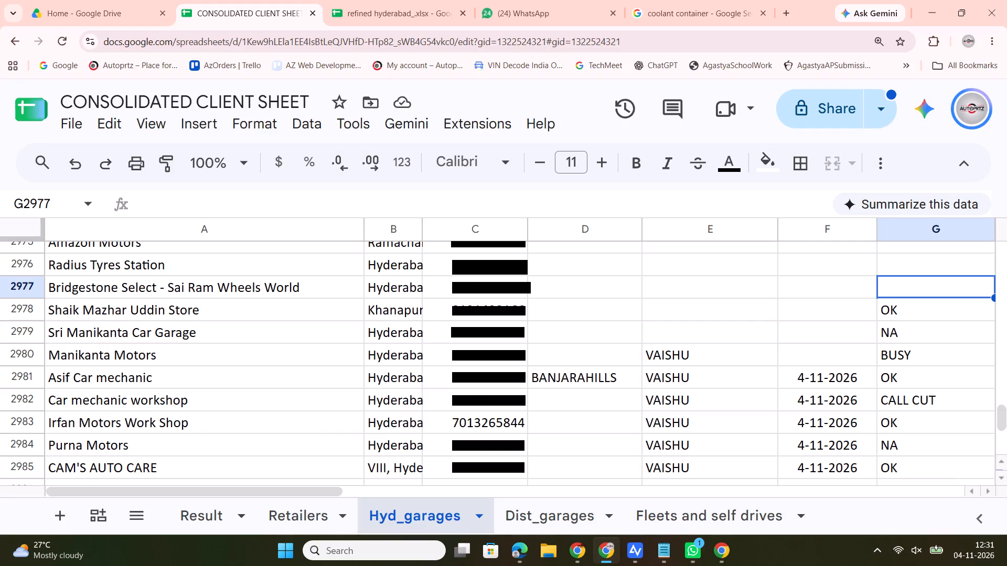
Enter NC as the column G call remark for Bridgestone Select - Sai Ram Wheels World in row 2977.
{"action": "key", "text": "n"}
{"action": "key", "text": "c"}
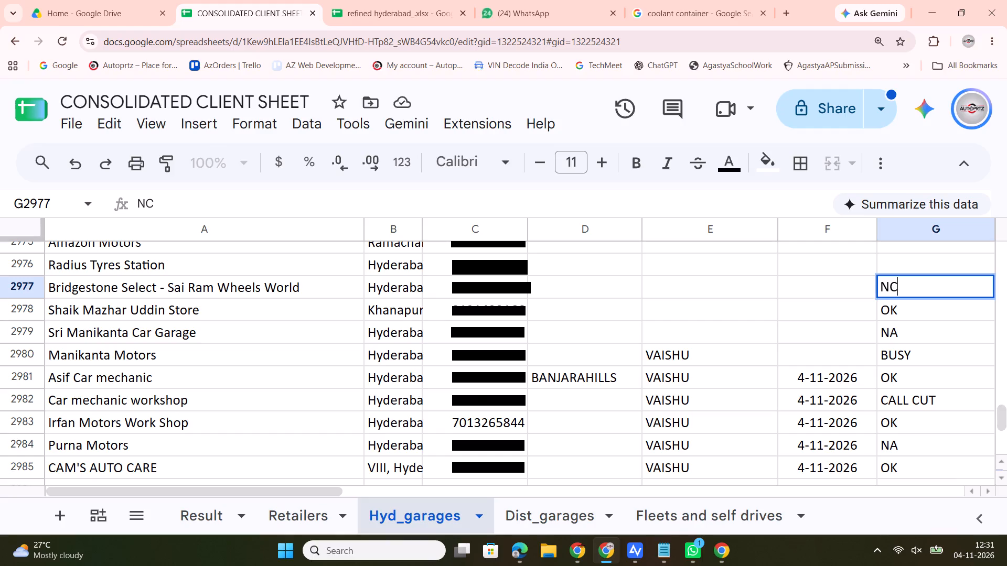
{"action": "key", "text": "Up"}
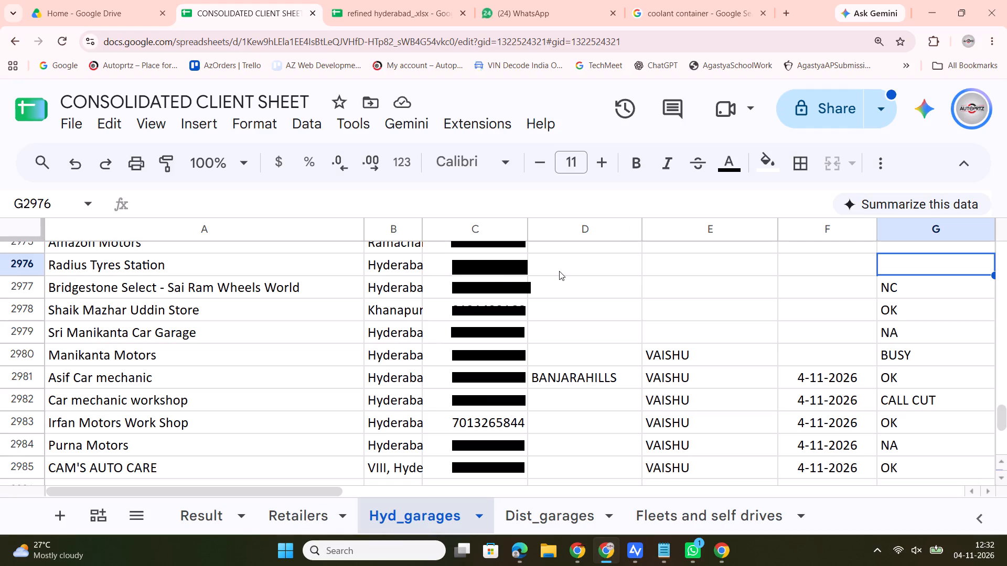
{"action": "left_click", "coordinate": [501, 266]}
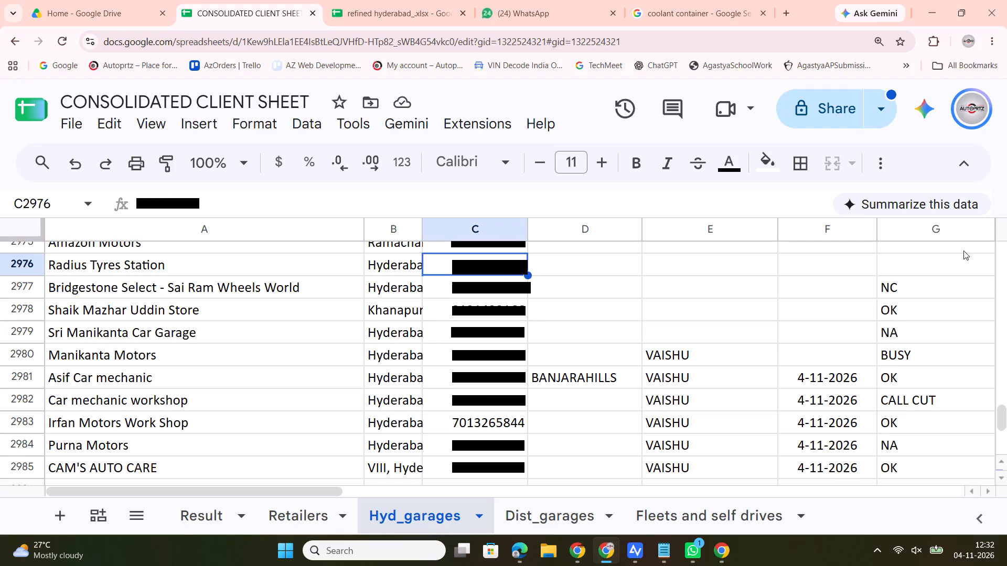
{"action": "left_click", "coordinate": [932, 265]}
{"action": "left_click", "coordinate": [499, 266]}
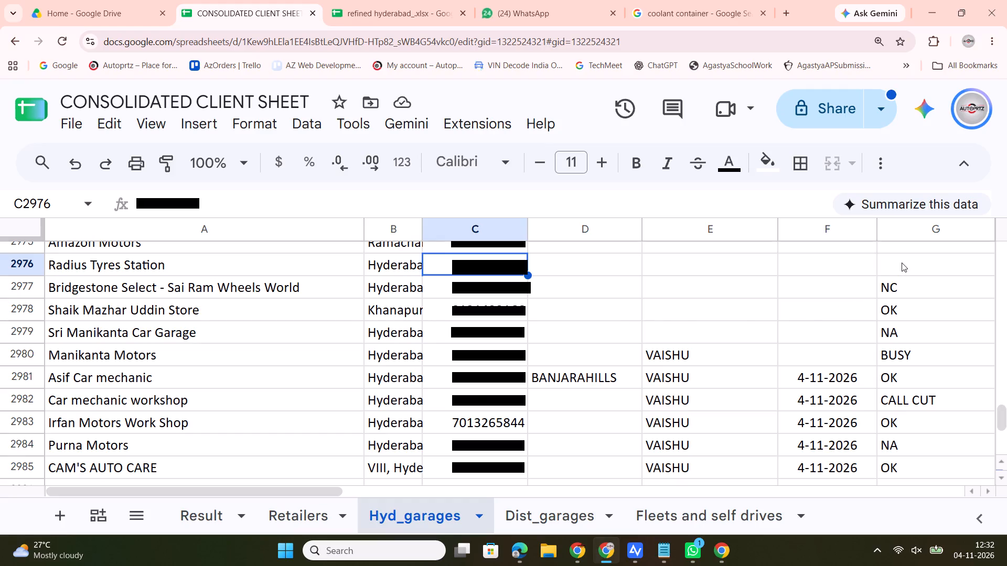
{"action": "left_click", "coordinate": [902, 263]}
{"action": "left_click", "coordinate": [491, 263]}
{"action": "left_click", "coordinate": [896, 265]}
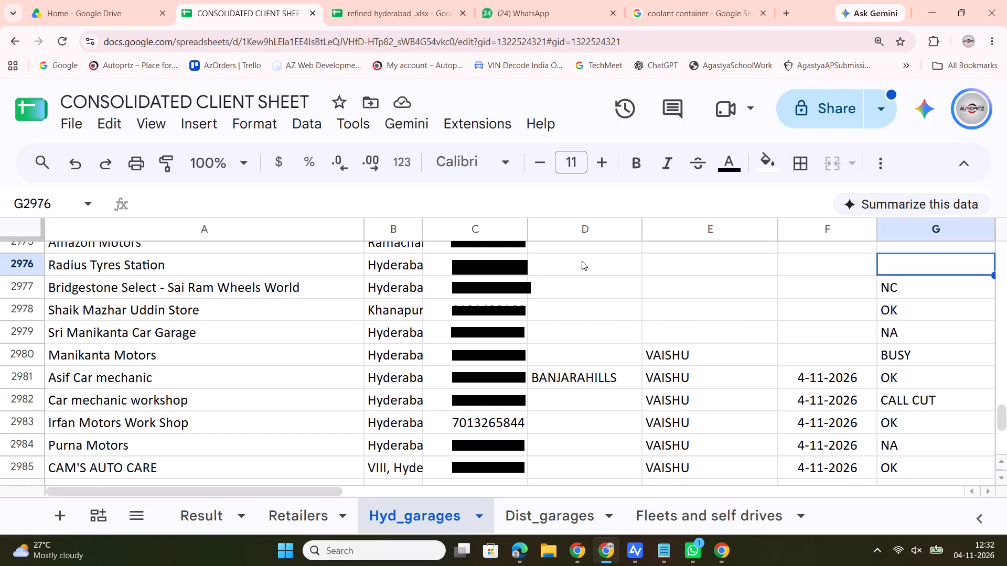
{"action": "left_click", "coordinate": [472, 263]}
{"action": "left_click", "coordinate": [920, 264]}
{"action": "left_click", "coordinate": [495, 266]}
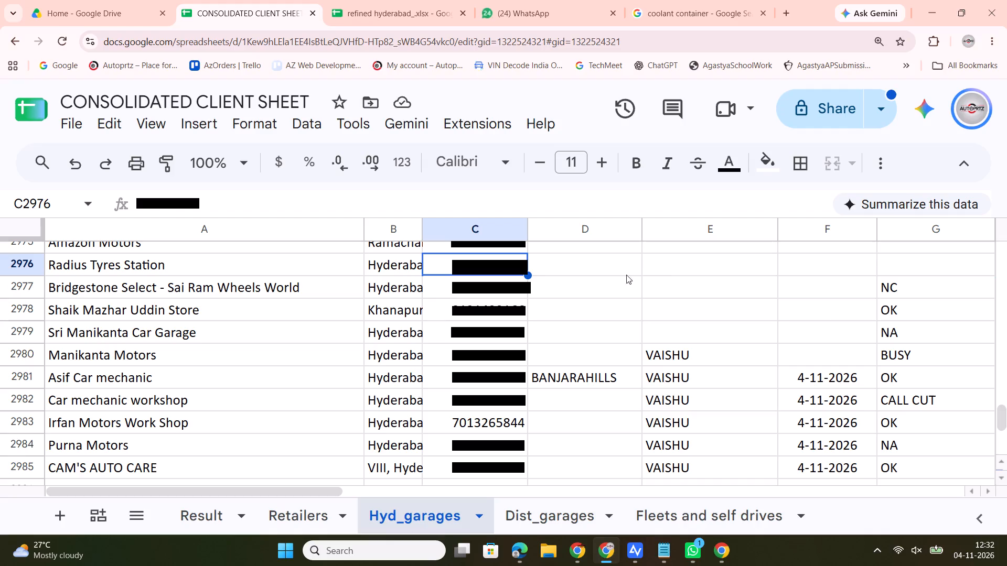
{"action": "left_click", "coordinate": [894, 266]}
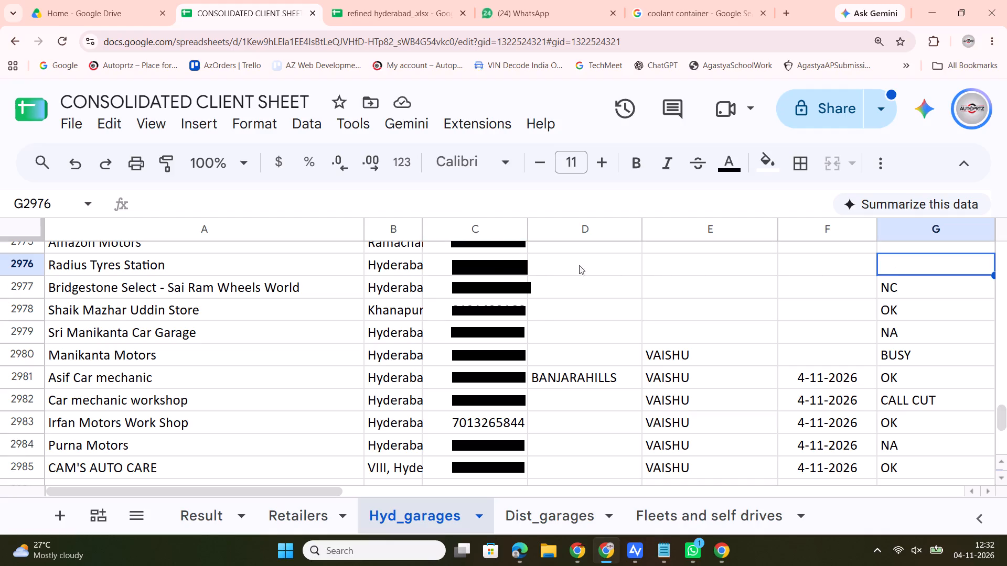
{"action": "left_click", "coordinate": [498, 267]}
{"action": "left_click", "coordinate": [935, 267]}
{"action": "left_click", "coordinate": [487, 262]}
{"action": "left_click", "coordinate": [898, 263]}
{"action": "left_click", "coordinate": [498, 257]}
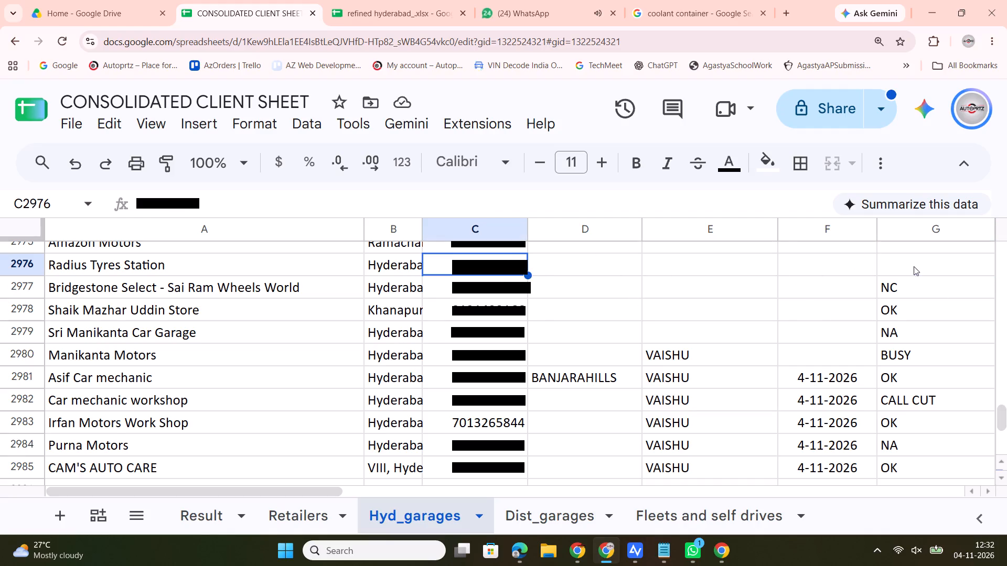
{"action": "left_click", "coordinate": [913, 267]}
Copy the column C phone number of Radius Tyres Station in row 2976.
{"action": "left_click", "coordinate": [465, 262]}
{"action": "key", "text": "ctrl+c"}
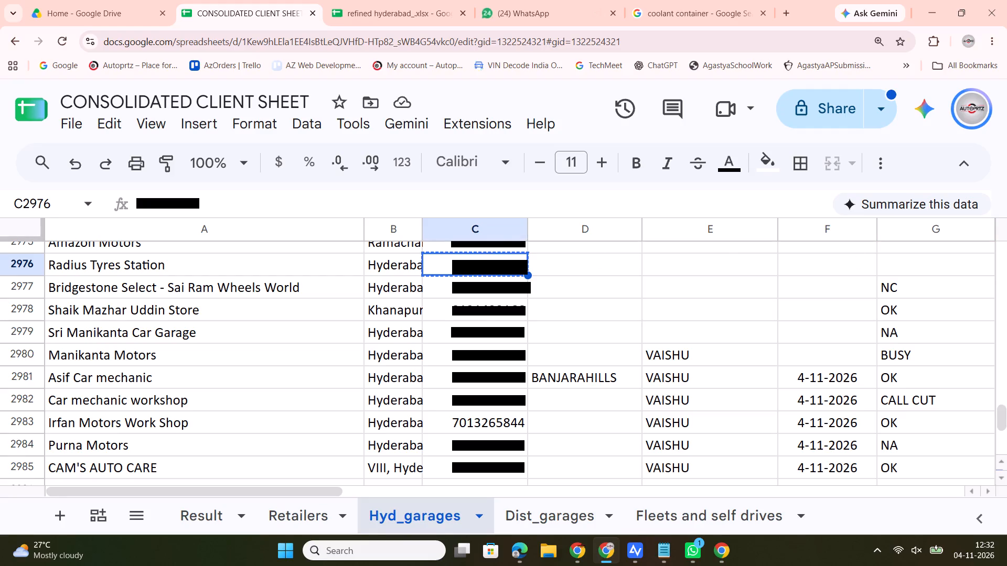
Enter 0OK as the column G call remark for Radius Tyres Station in row 2976.
{"action": "left_click", "coordinate": [918, 270]}
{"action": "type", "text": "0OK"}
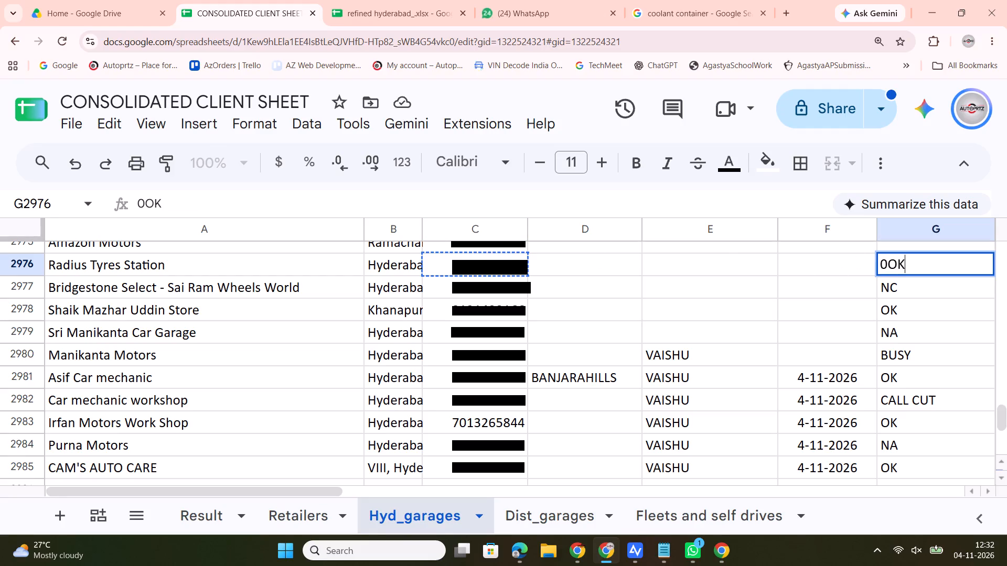
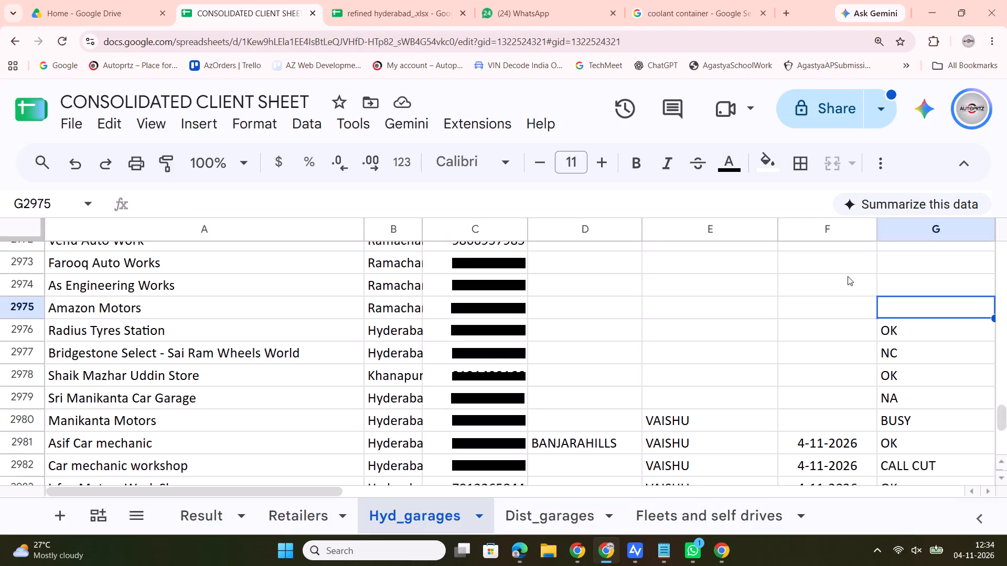
Check the Amazon Motors entry in row 2975 and select its column G call remark cell.
{"action": "left_click", "coordinate": [339, 299]}
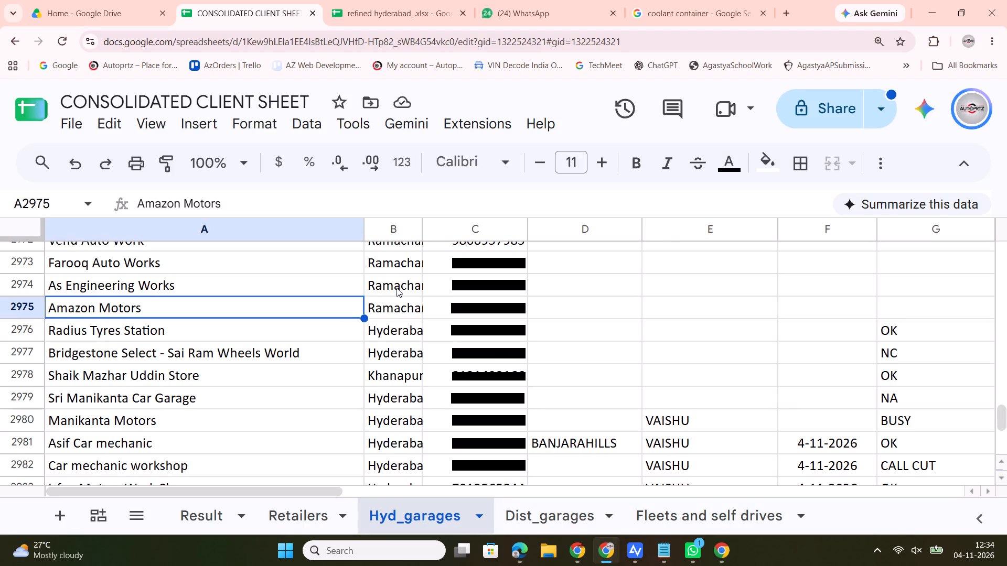
{"action": "left_click", "coordinate": [920, 311]}
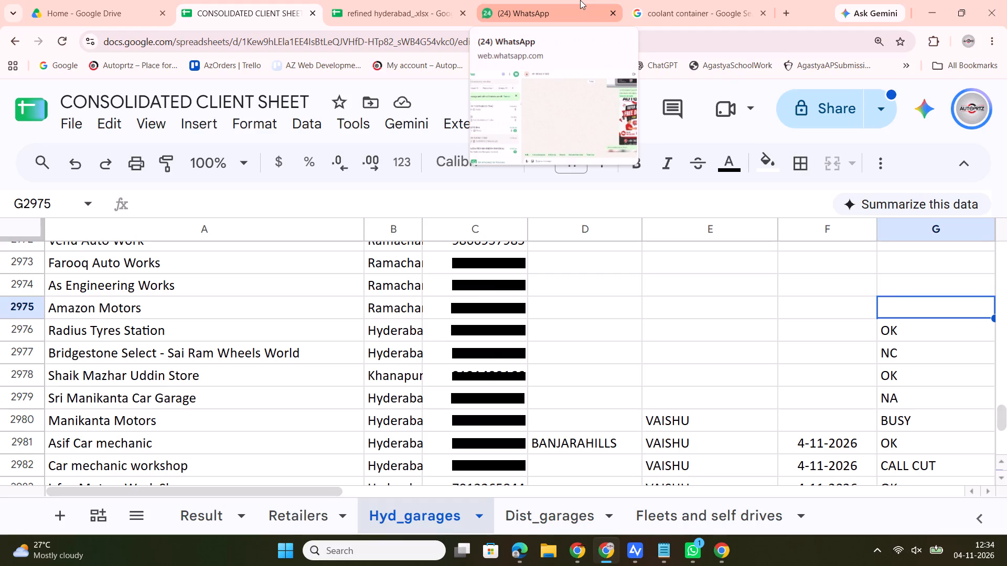
Enter CALL CUT as the column G call remark for Amazon Motors in row 2975.
{"action": "type", "text": "CA"}
{"action": "key", "text": "Up"}
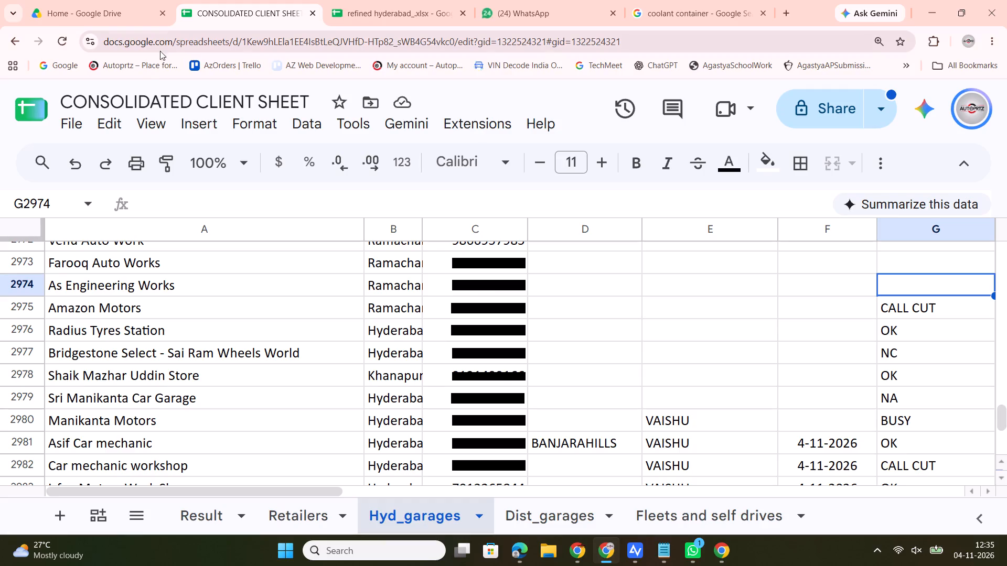
Enter 2 WHEELER as the column G call remark for As Engineering Works in row 2974.
{"action": "left_click", "coordinate": [151, 283]}
{"action": "left_click", "coordinate": [904, 293]}
{"action": "left_click", "coordinate": [182, 291]}
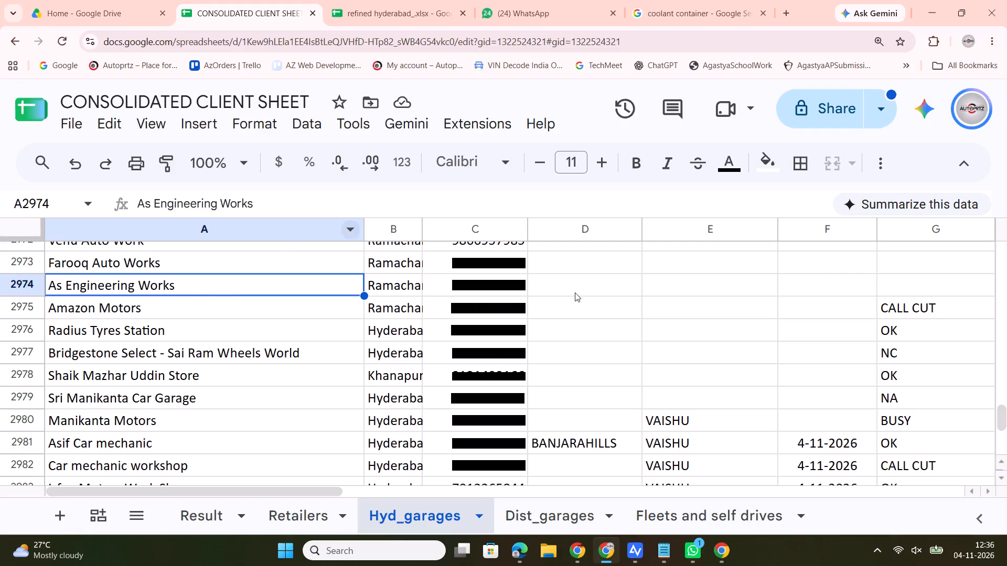
{"action": "left_click", "coordinate": [915, 280]}
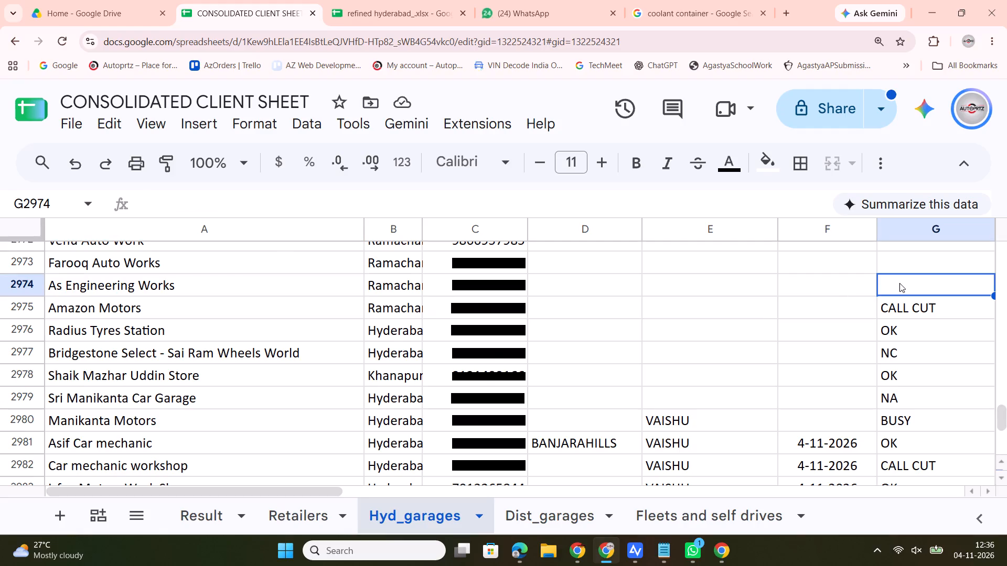
{"action": "key", "text": "2"}
{"action": "key", "text": "space"}
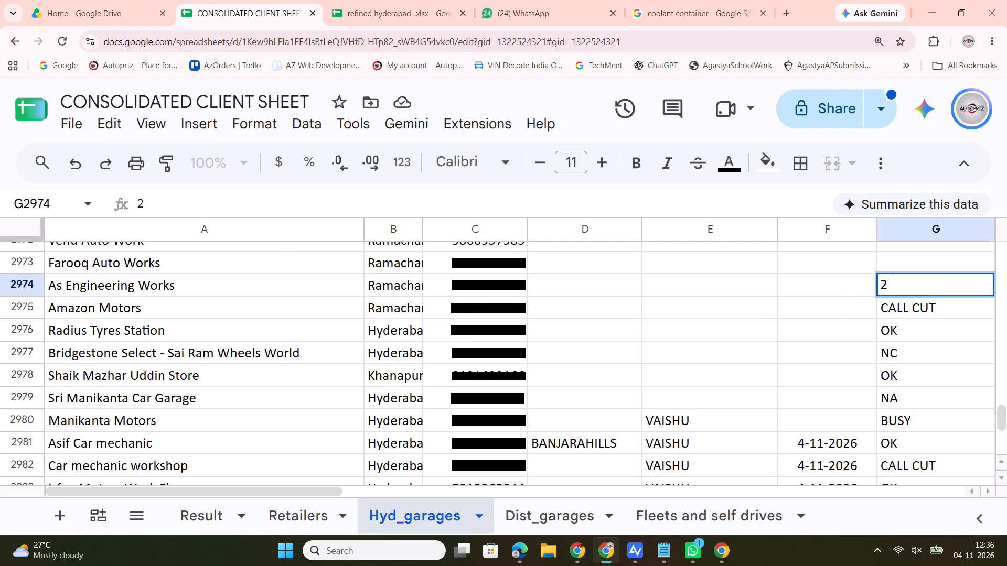
{"action": "type", "text": "WHEELER"}
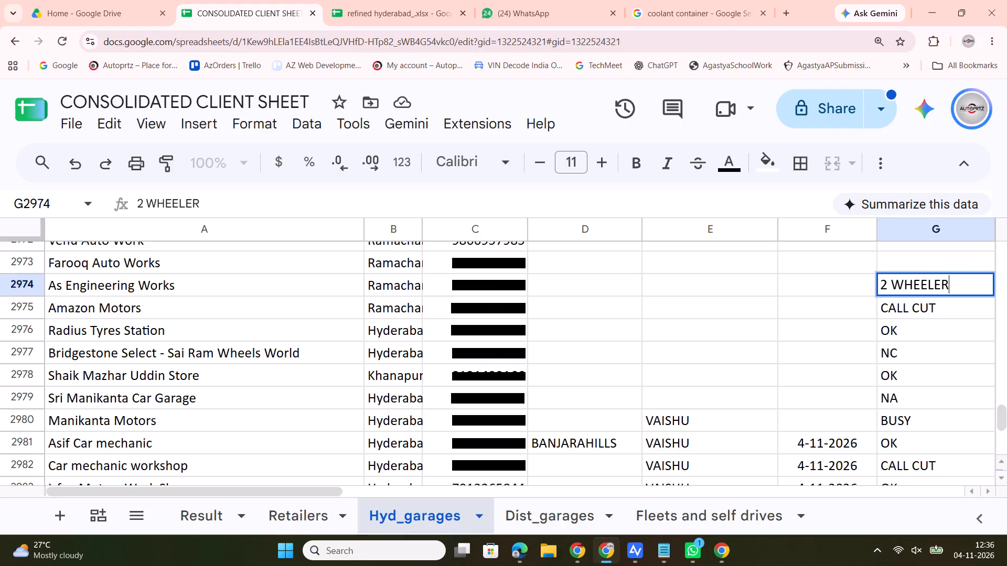
{"action": "key", "text": "Up"}
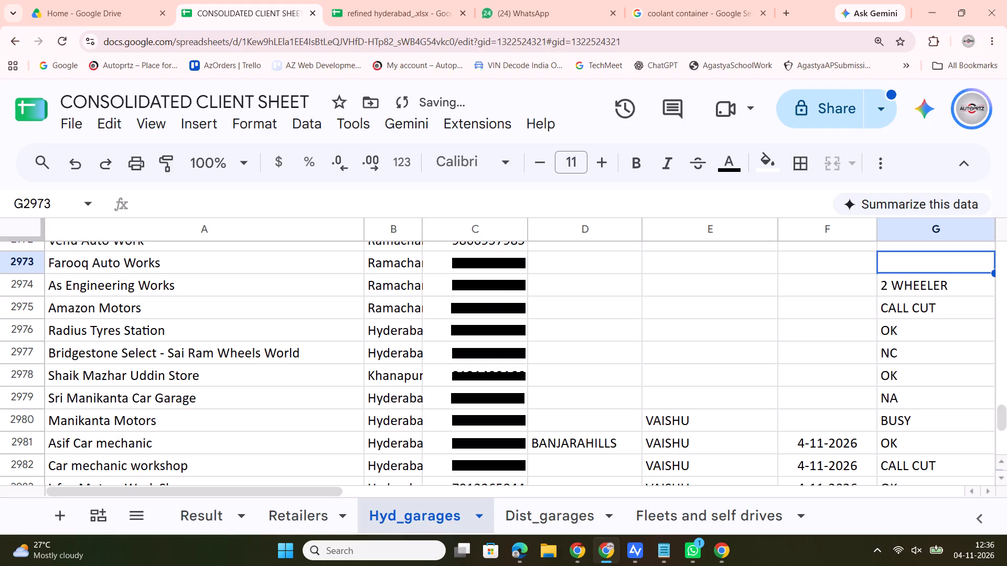
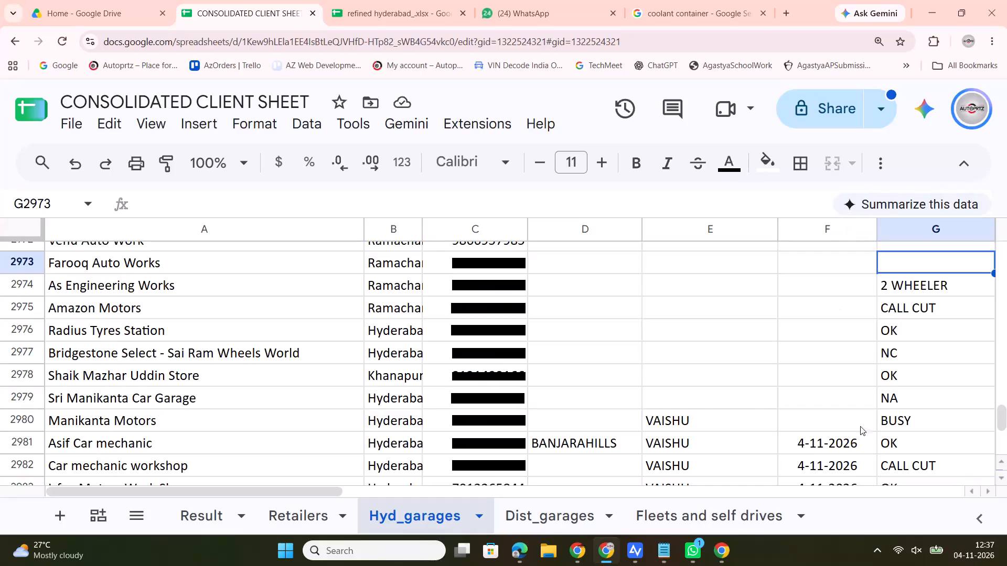
Fill the caller name VAISHU upward in column E from Manikanta Motors in row 2980 to row 2971.
{"action": "left_click", "coordinate": [751, 413]}
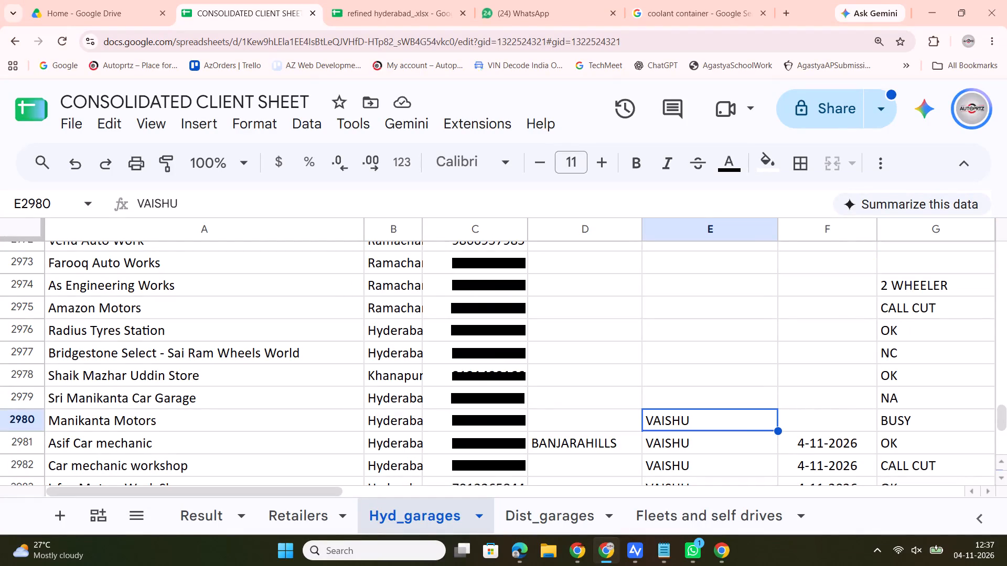
{"action": "left_click_drag", "start_coordinate": [778, 432], "coordinate": [752, 224]}
Fill the date 4-11-2026 upward in column F from rows 2981 and 2982 to row 2909.
{"action": "left_click", "coordinate": [858, 478]}
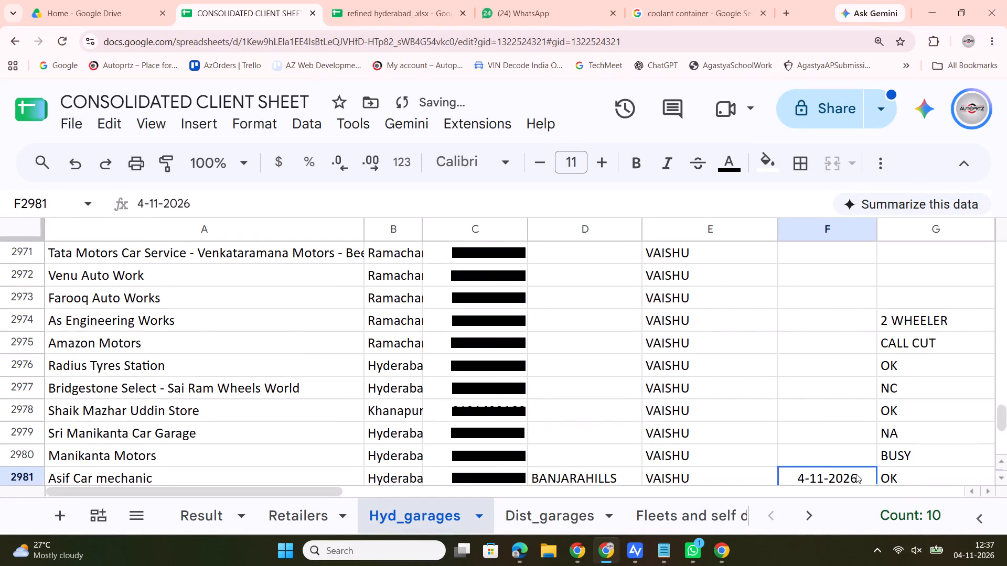
{"action": "scroll", "coordinate": [859, 406], "scroll_direction": "down", "scroll_amount": 2}
{"action": "left_click_drag", "start_coordinate": [821, 371], "coordinate": [821, 348]}
{"action": "left_click", "coordinate": [821, 346]}
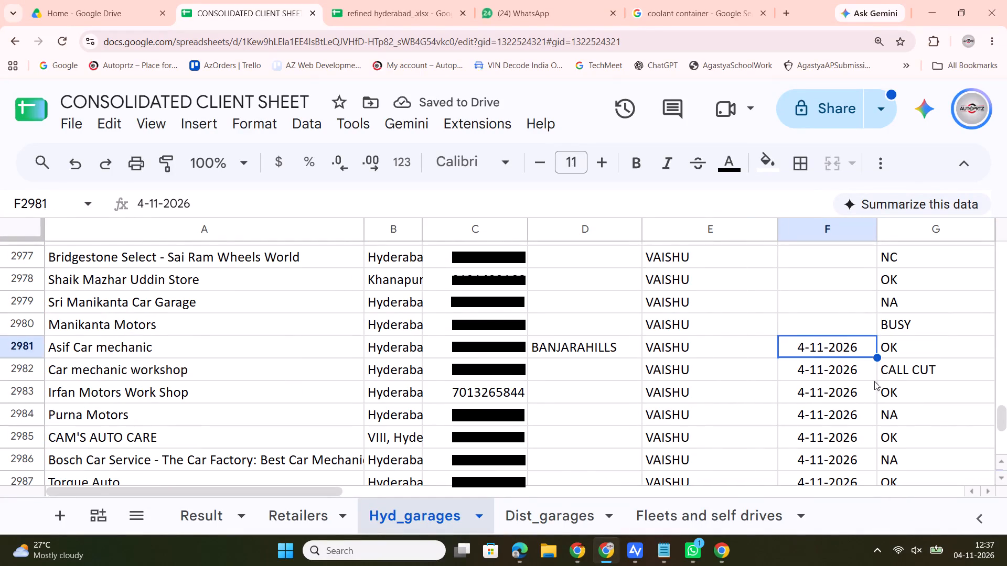
{"action": "left_click_drag", "start_coordinate": [844, 371], "coordinate": [843, 352]}
{"action": "left_click_drag", "start_coordinate": [879, 382], "coordinate": [872, 339]}
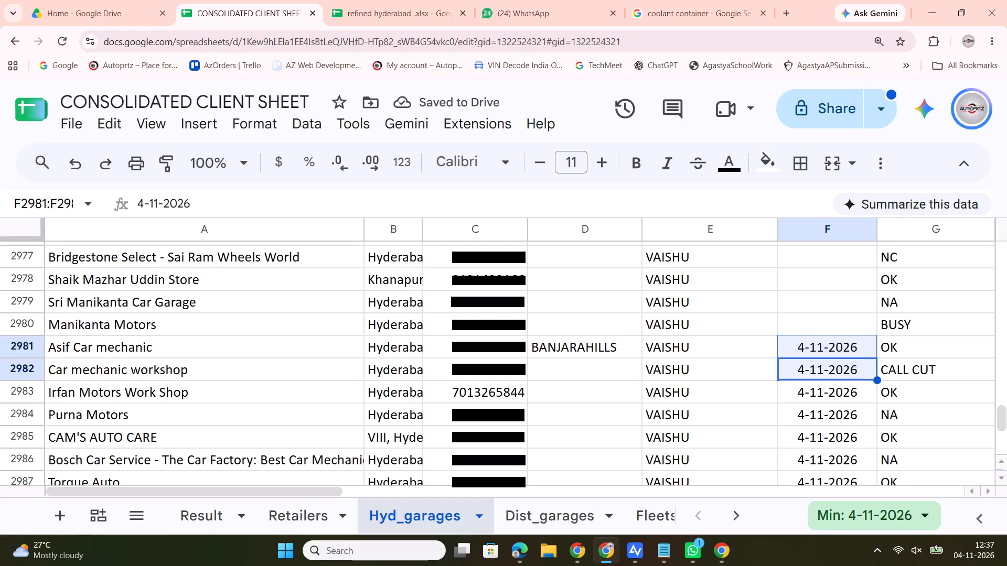
{"action": "left_click_drag", "start_coordinate": [872, 339], "coordinate": [872, 1]}
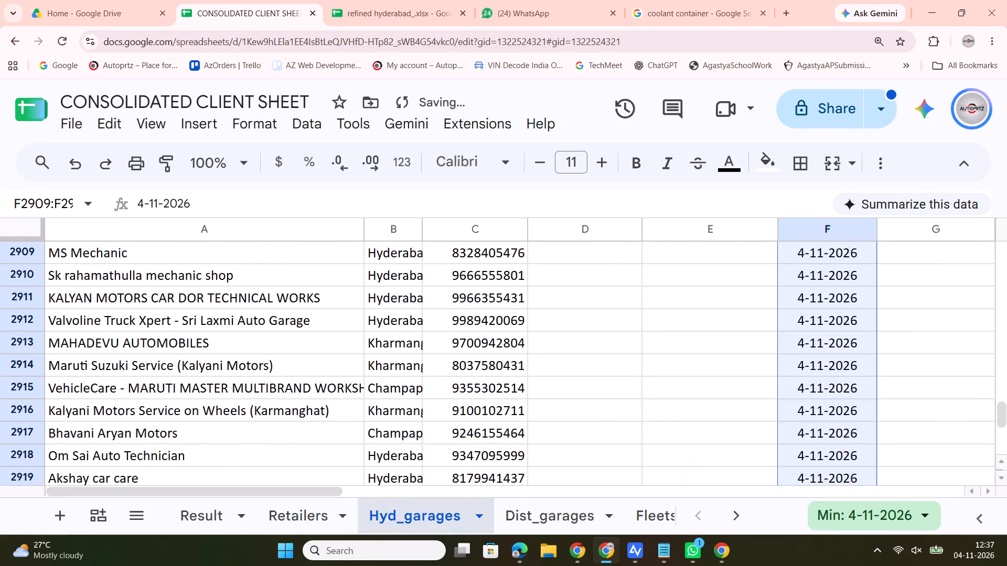
Enter NA as the column G call remark for Farooq Auto Works in row 2973.
{"action": "scroll", "coordinate": [870, 330], "scroll_direction": "down", "scroll_amount": 20}
{"action": "scroll", "coordinate": [870, 330], "scroll_direction": "down", "scroll_amount": 2}
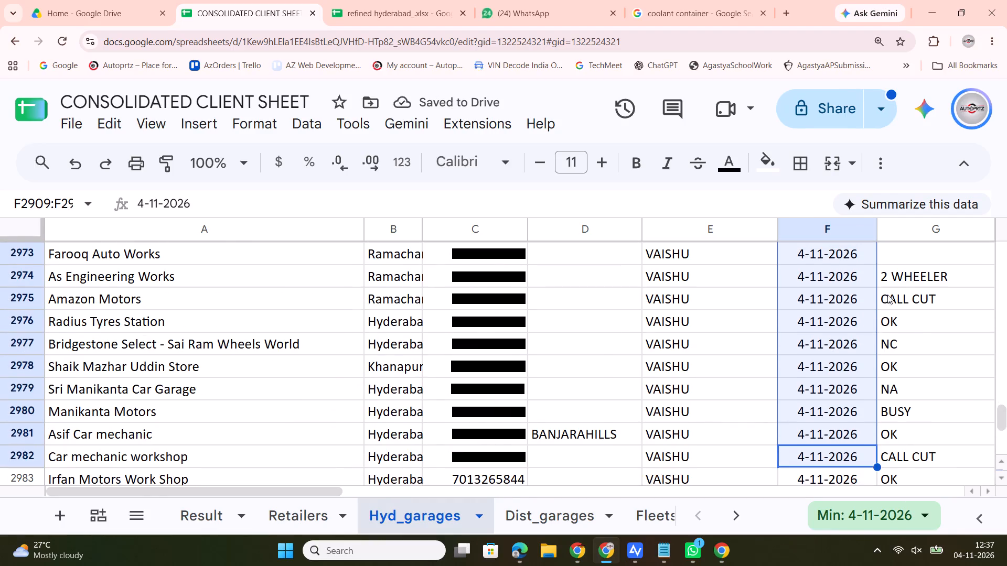
{"action": "left_click", "coordinate": [898, 282]}
{"action": "left_click", "coordinate": [907, 251]}
{"action": "type", "text": "NA"}
{"action": "key", "text": "Up"}
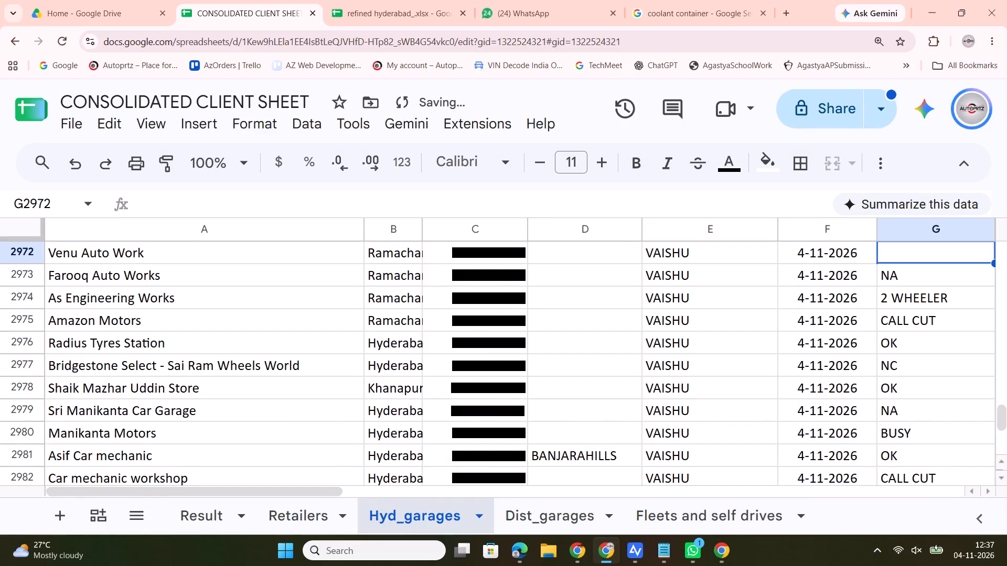